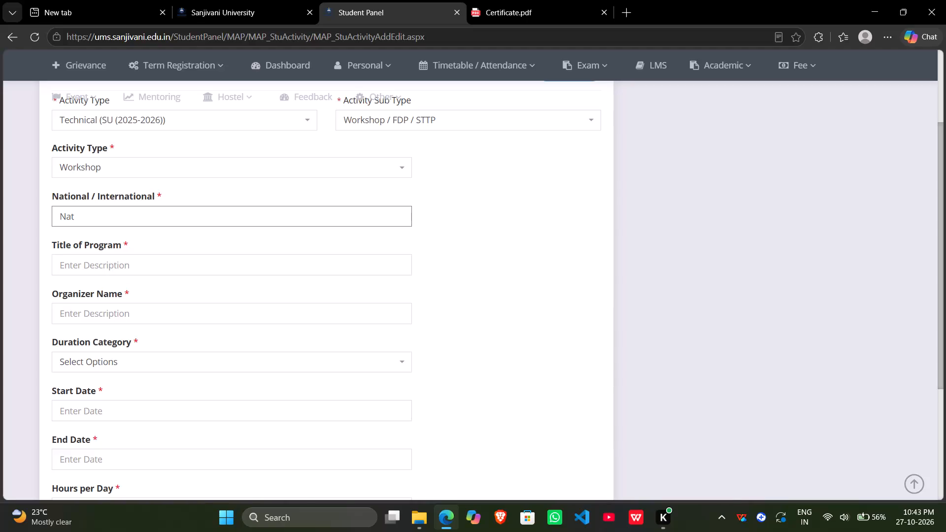
Complete the National / International field with the value National.
{"action": "type", "text": "ional"}
Check the workshop name on the certificate PDF and enter AI Tools Workshop as the Title of Program.
{"action": "left_click", "coordinate": [135, 271]}
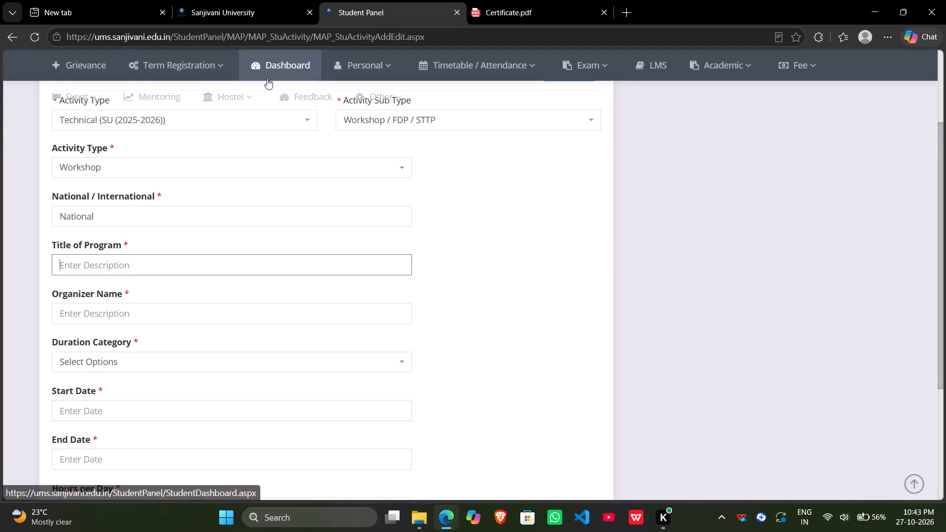
{"action": "left_click", "coordinate": [527, 0]}
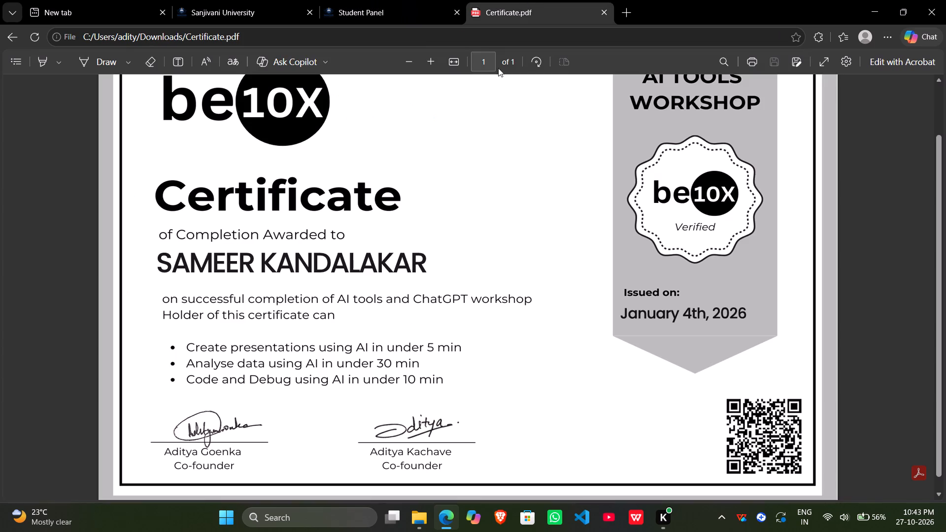
{"action": "scroll", "coordinate": [440, 263], "scroll_direction": "up", "scroll_amount": 1}
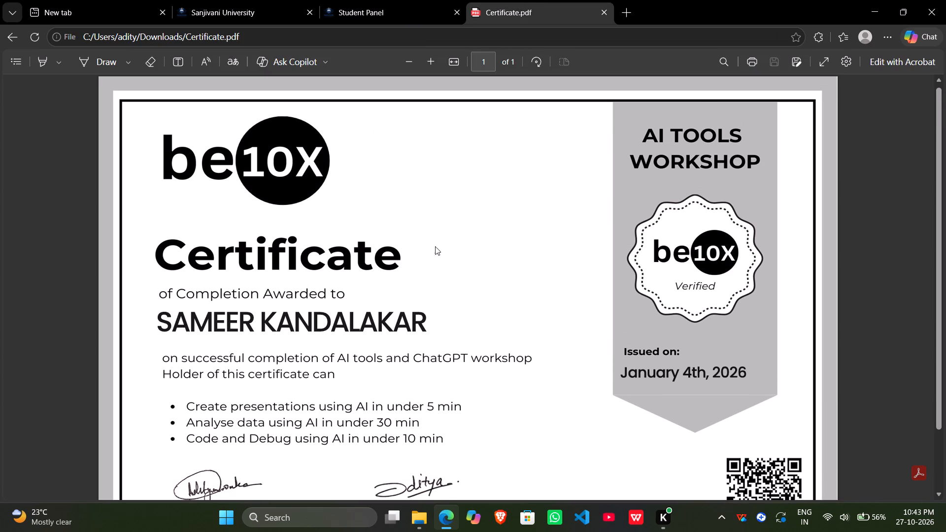
{"action": "left_click", "coordinate": [412, 0]}
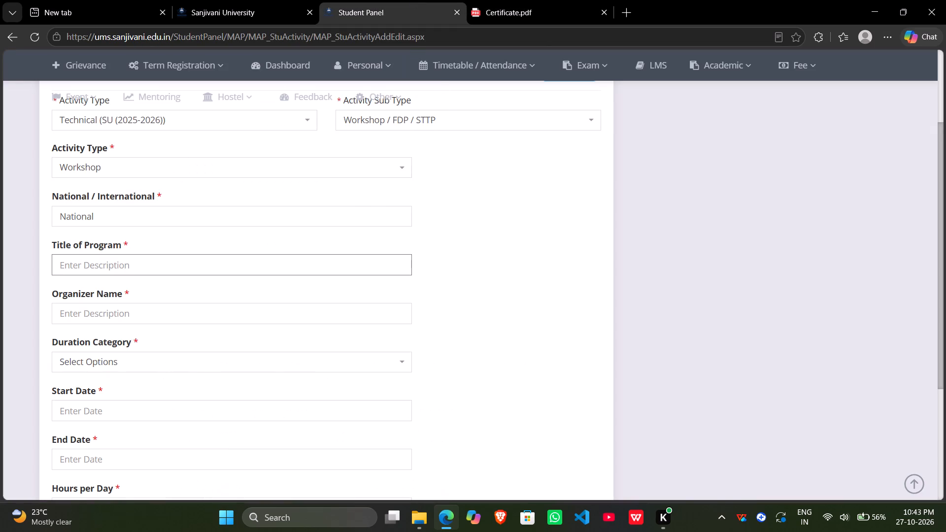
{"action": "type", "text": "AI Tools Wors"}
{"action": "key", "text": "BackSpace"}
{"action": "type", "text": "kshop"}
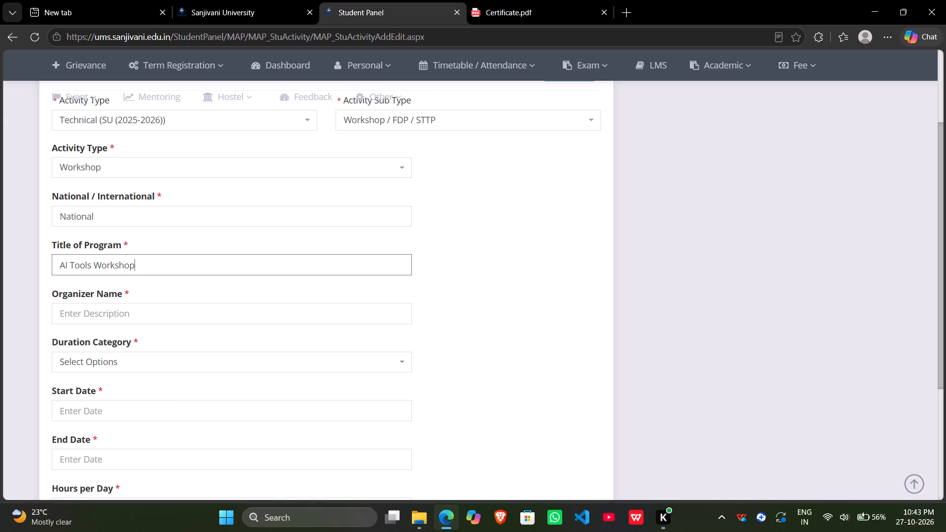
Enter BE10X as the Organizer Name.
{"action": "scroll", "coordinate": [301, 220], "scroll_direction": "down", "scroll_amount": 1}
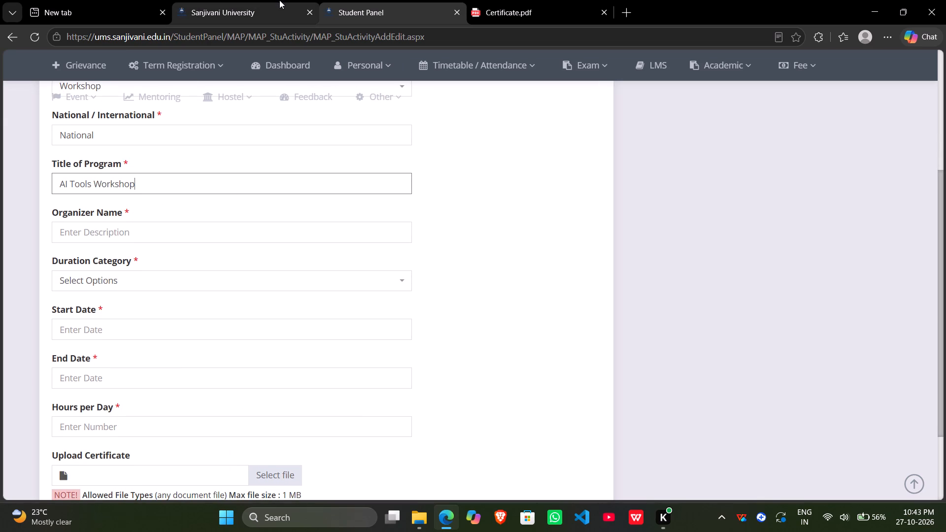
{"action": "left_click", "coordinate": [144, 240]}
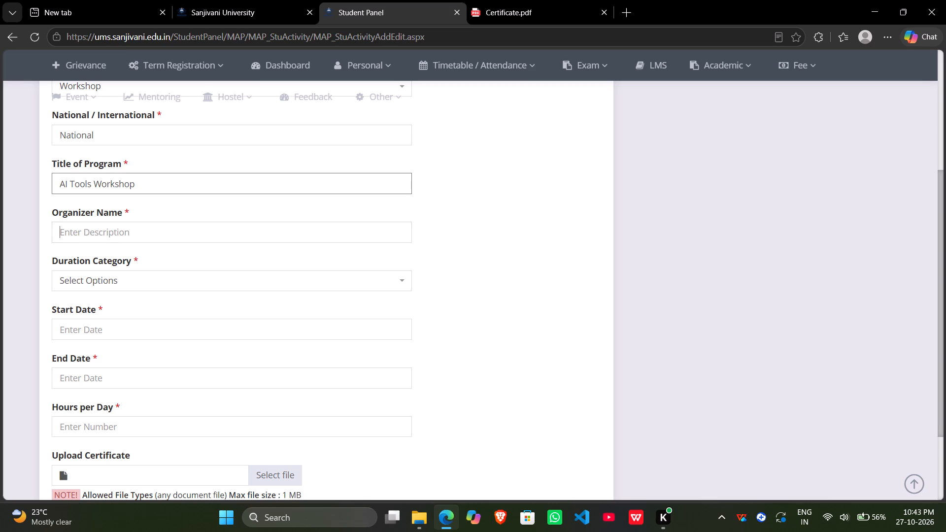
{"action": "type", "text": "BE"}
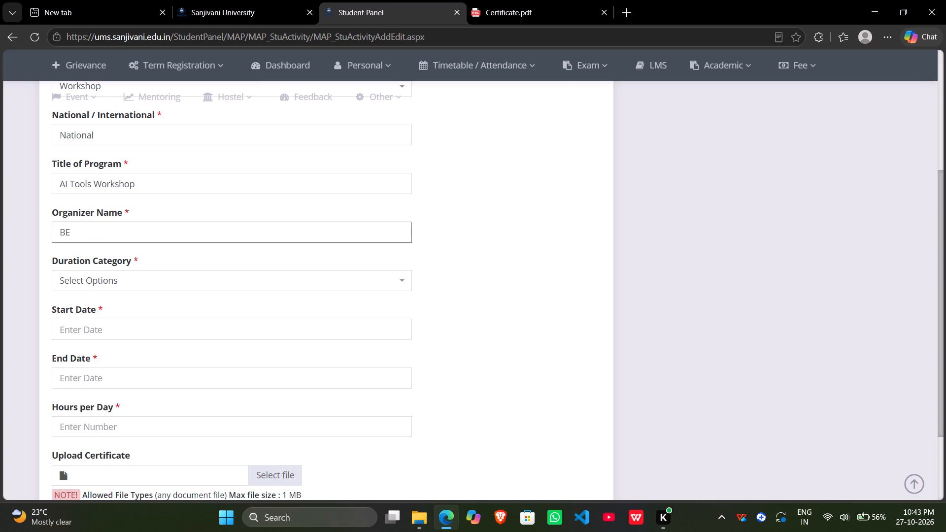
{"action": "type", "text": "10X"}
Compare the organizer's spelling with the certificate PDF and correct the Organizer Name to be10X.
{"action": "left_click", "coordinate": [565, 0]}
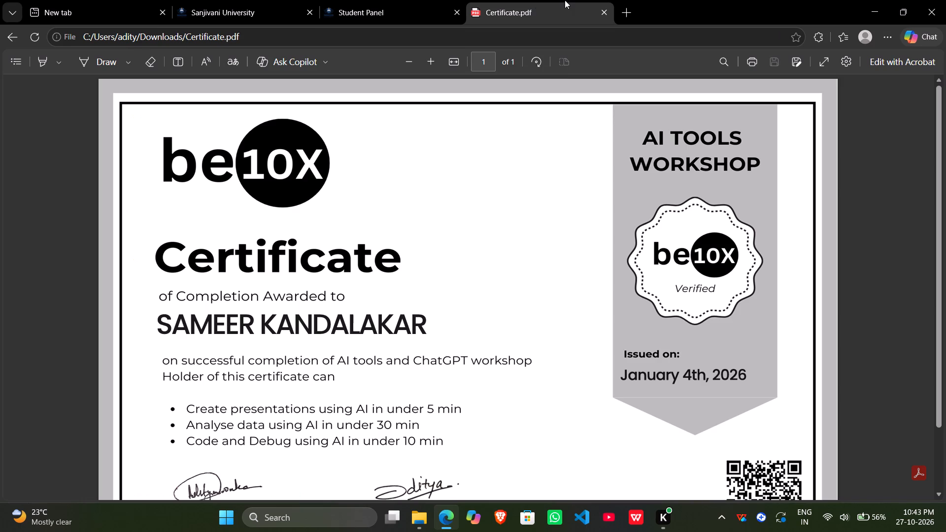
{"action": "left_click", "coordinate": [393, 0]}
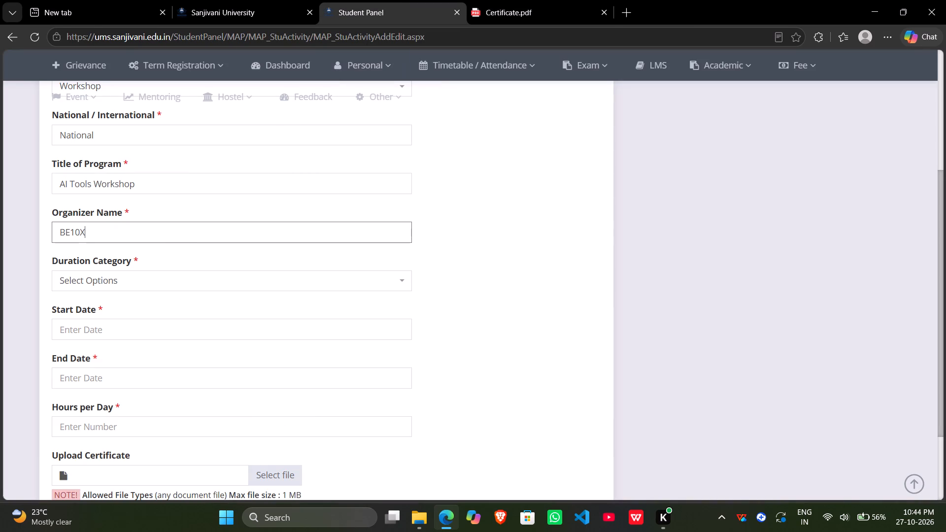
{"action": "left_click", "coordinate": [67, 233]}
{"action": "key", "text": "Right"}
{"action": "key", "text": "BackSpace"}
{"action": "key", "text": "BackSpace"}
{"action": "key", "text": "BackSpace"}
{"action": "type", "text": "be"}
{"action": "left_click", "coordinate": [491, 0]}
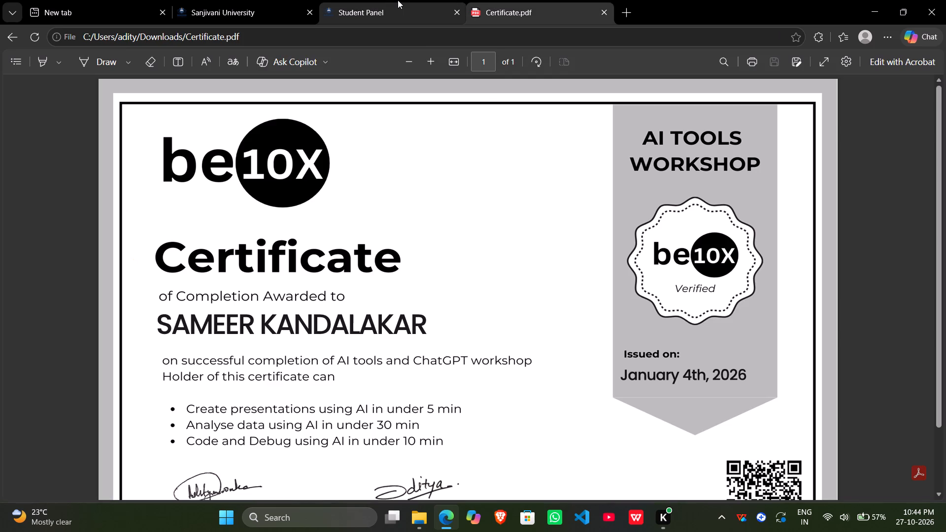
{"action": "left_click", "coordinate": [398, 0]}
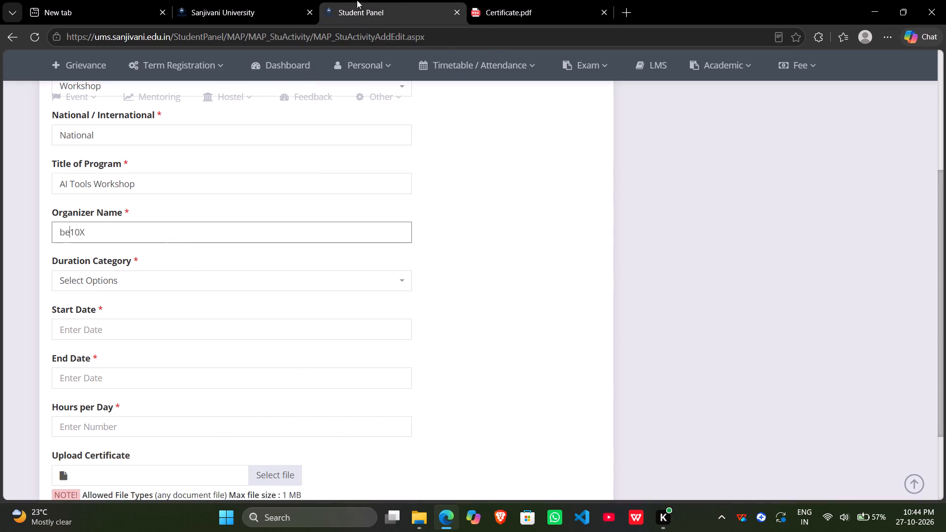
Set the Duration Category to One full day workshop (minimum 4 hours/day).
{"action": "scroll", "coordinate": [248, 155], "scroll_direction": "down", "scroll_amount": 1}
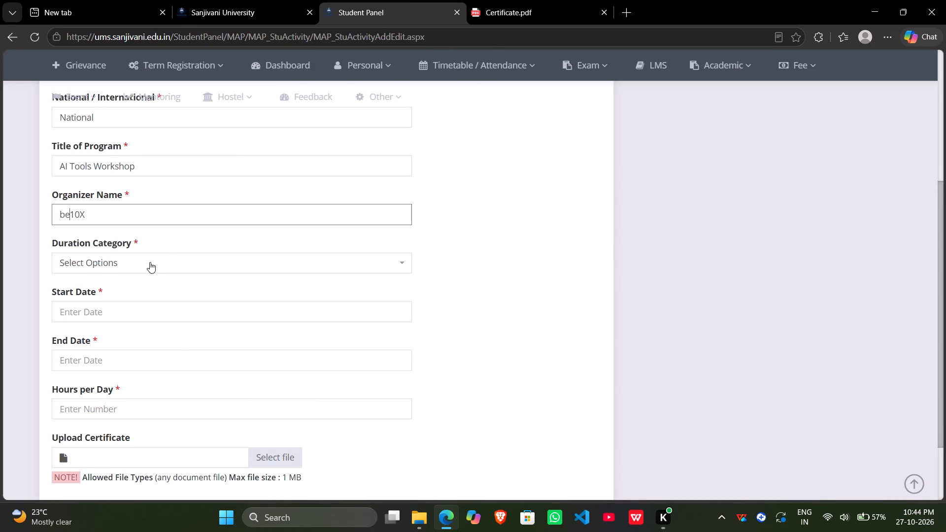
{"action": "left_click", "coordinate": [150, 262]}
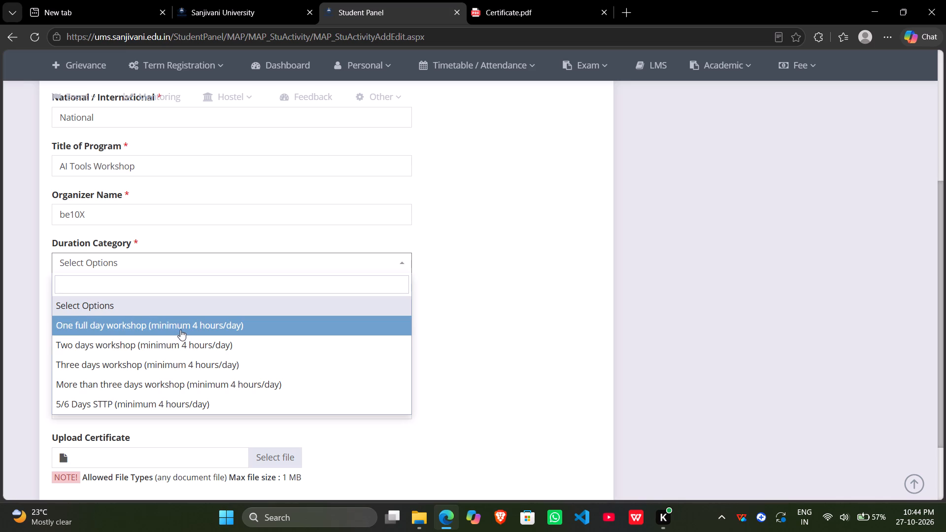
{"action": "left_click", "coordinate": [180, 330]}
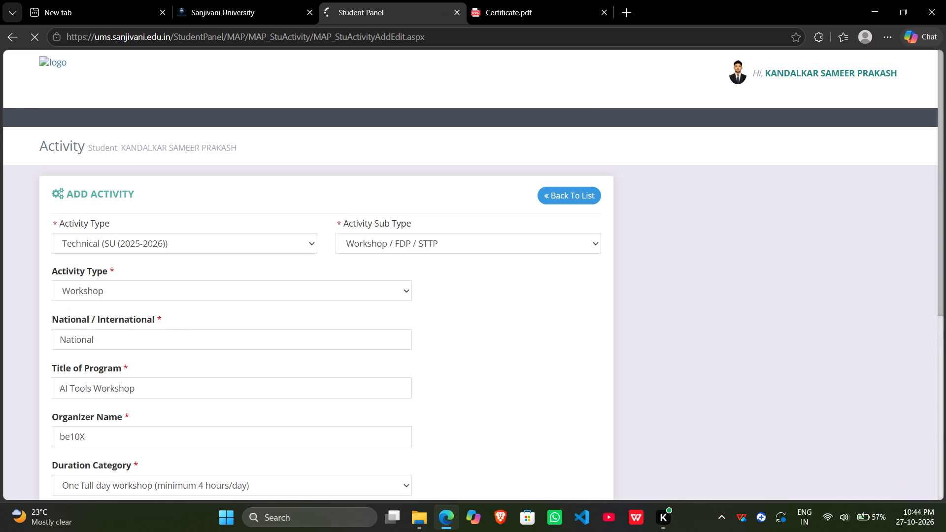
Check the issue date on the certificate PDF and set the Start Date to 04-01-2026.
{"action": "scroll", "coordinate": [131, 326], "scroll_direction": "down", "scroll_amount": 3}
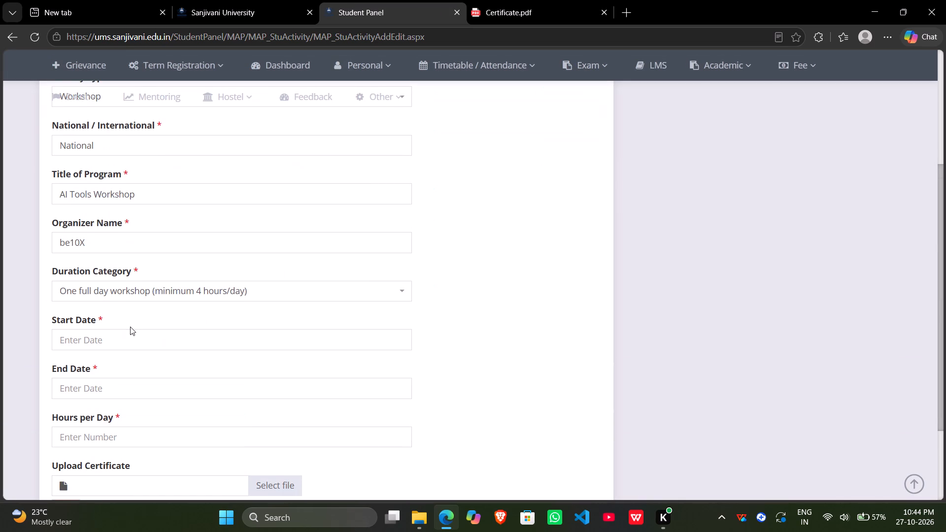
{"action": "left_click", "coordinate": [490, 0]}
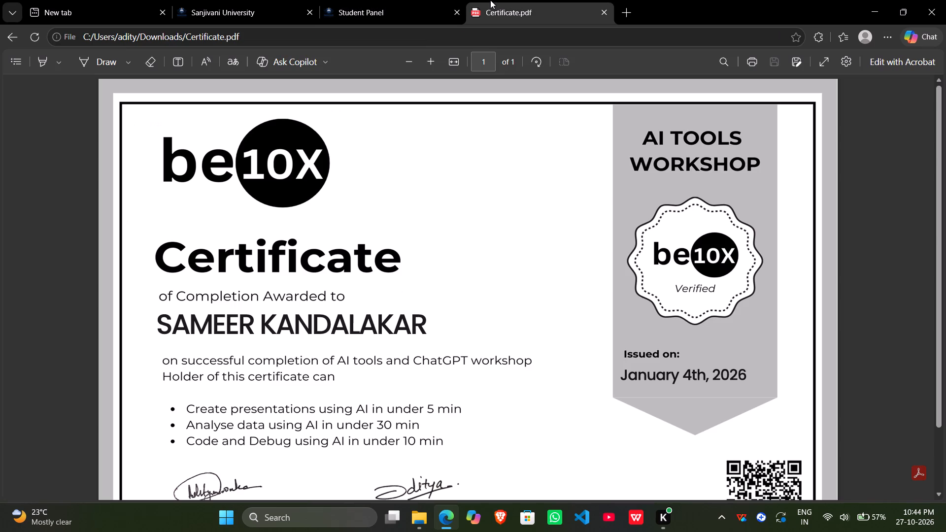
{"action": "scroll", "coordinate": [409, 285], "scroll_direction": "down", "scroll_amount": 2}
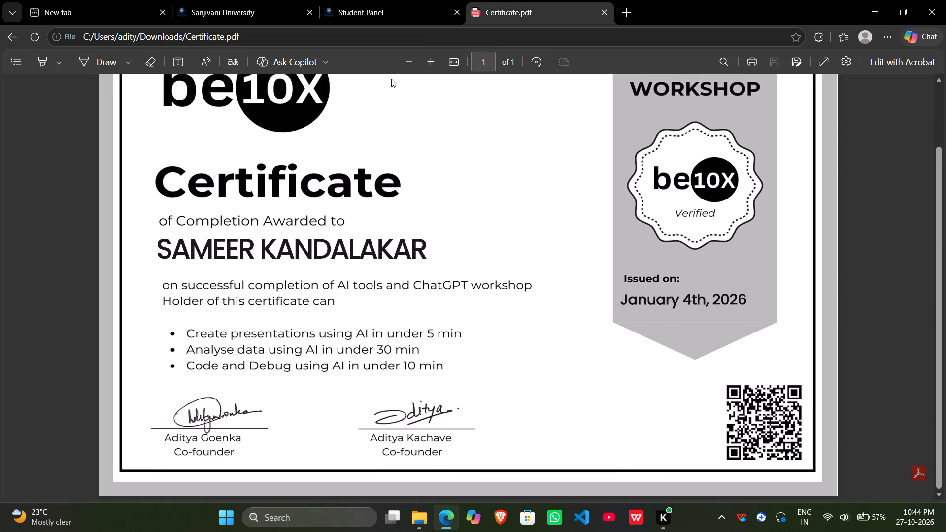
{"action": "left_click", "coordinate": [360, 0]}
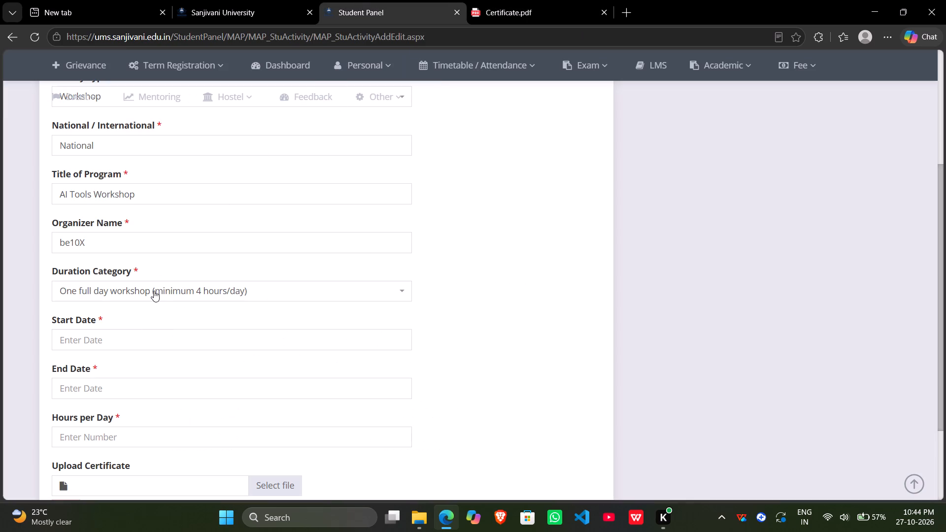
{"action": "left_click", "coordinate": [123, 331]}
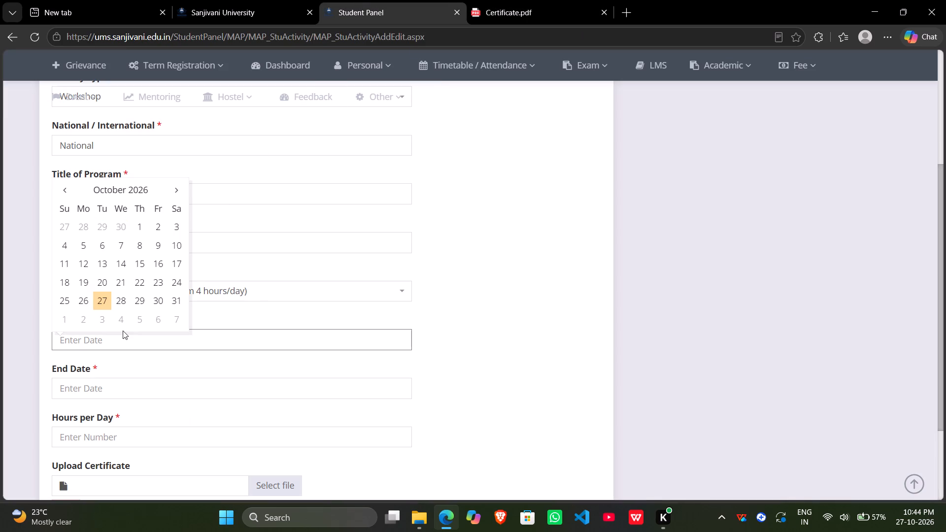
{"action": "left_click", "coordinate": [541, 0]}
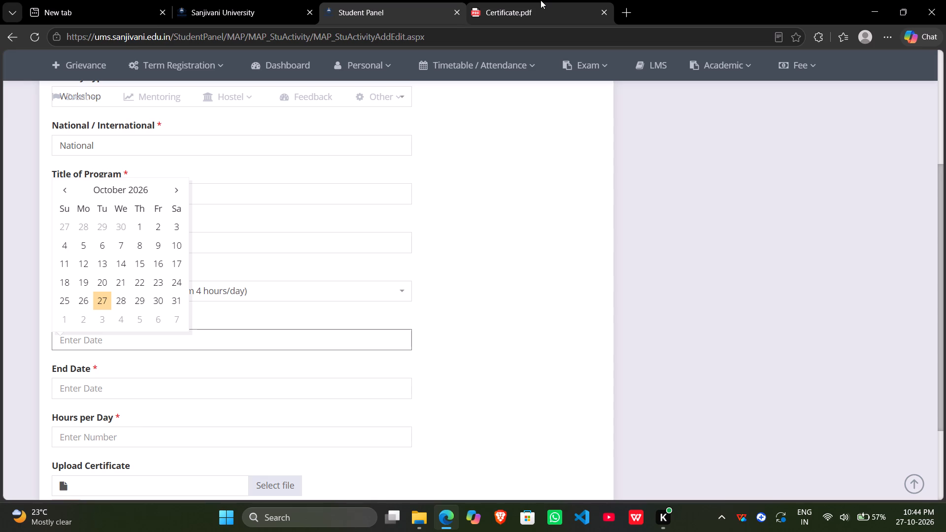
{"action": "left_click", "coordinate": [397, 0]}
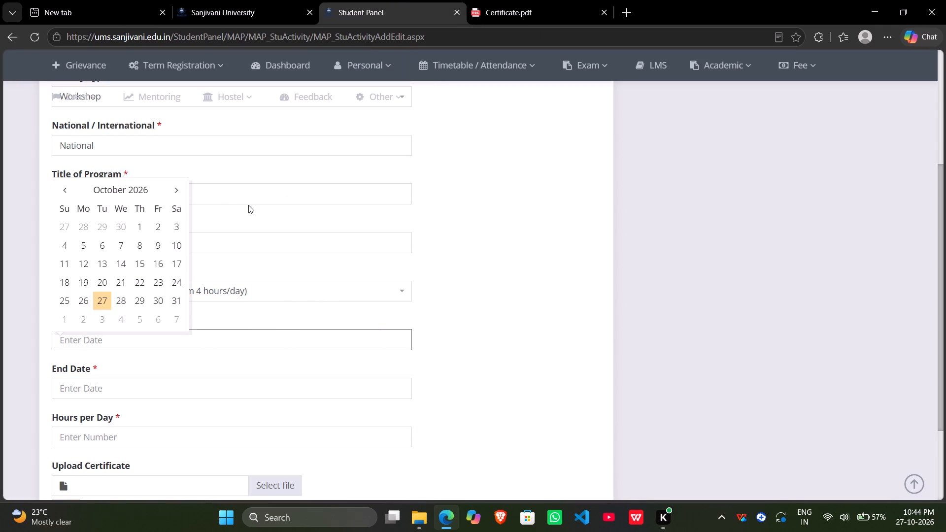
{"action": "triple_click", "coordinate": [68, 193]}
{"action": "triple_click", "coordinate": [68, 193]}
{"action": "triple_click", "coordinate": [68, 193]}
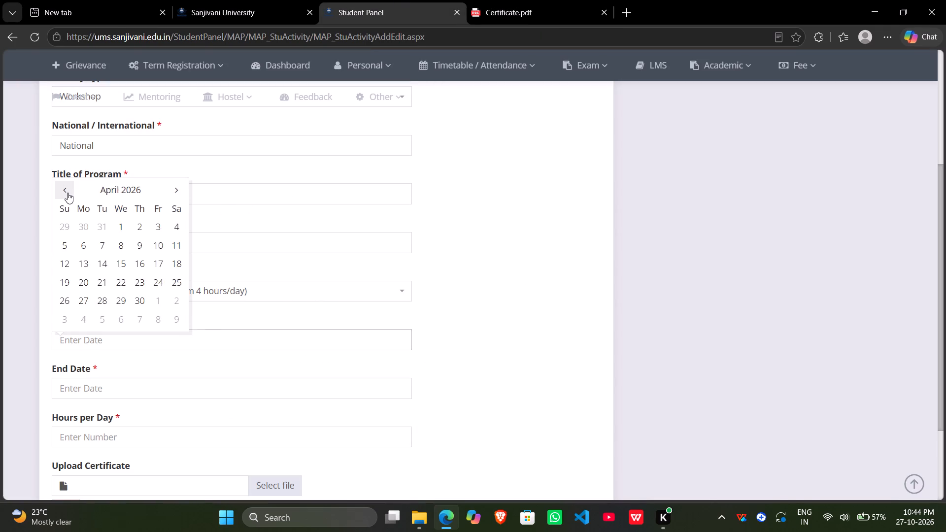
{"action": "left_click", "coordinate": [68, 193]}
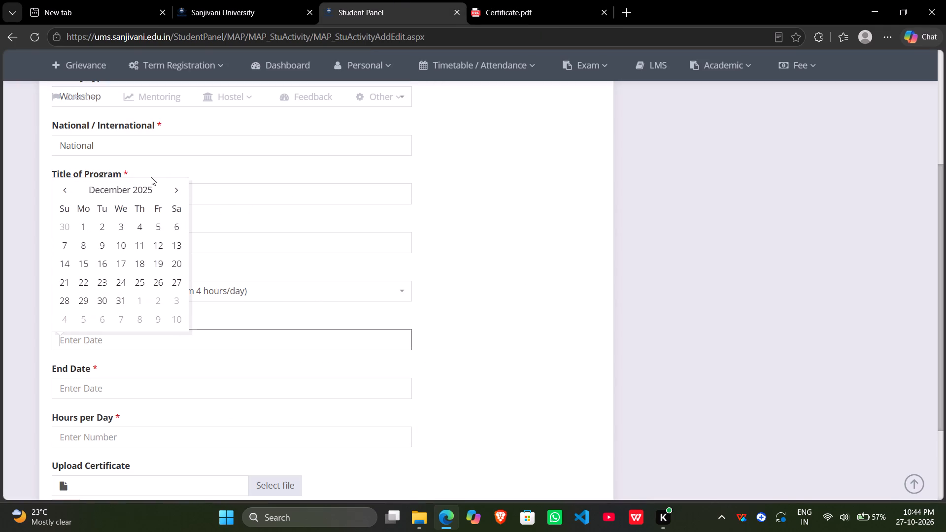
{"action": "left_click", "coordinate": [176, 190]}
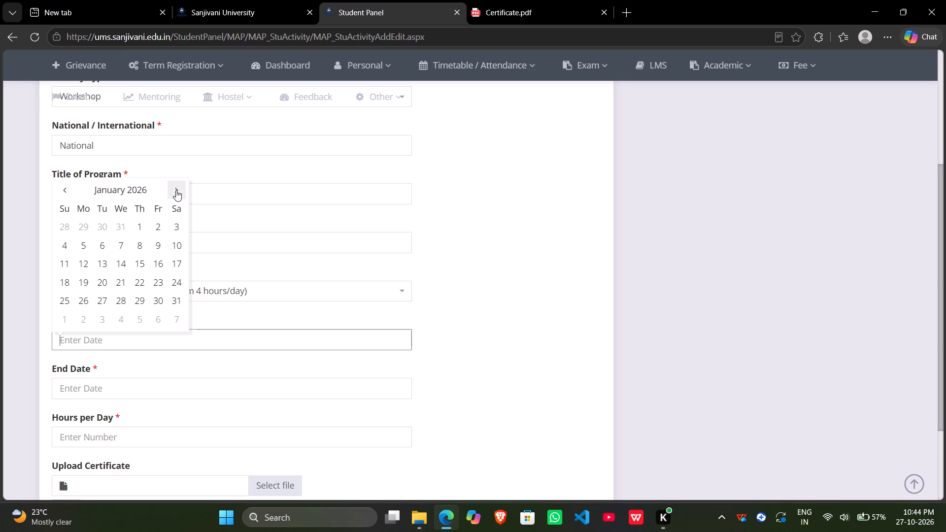
{"action": "left_click", "coordinate": [68, 248]}
Set the End Date to 04-01-2026.
{"action": "scroll", "coordinate": [100, 326], "scroll_direction": "down", "scroll_amount": 1}
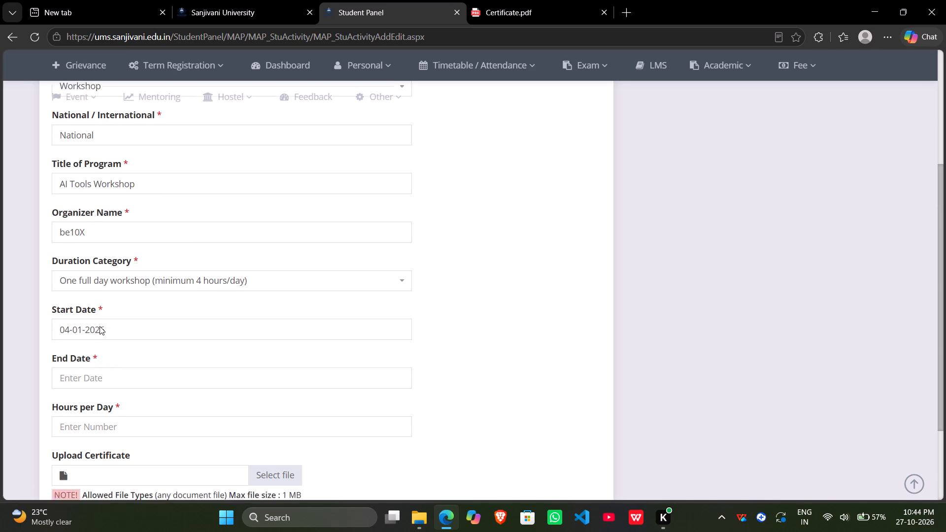
{"action": "scroll", "coordinate": [100, 326], "scroll_direction": "down", "scroll_amount": 1}
{"action": "left_click", "coordinate": [106, 293]}
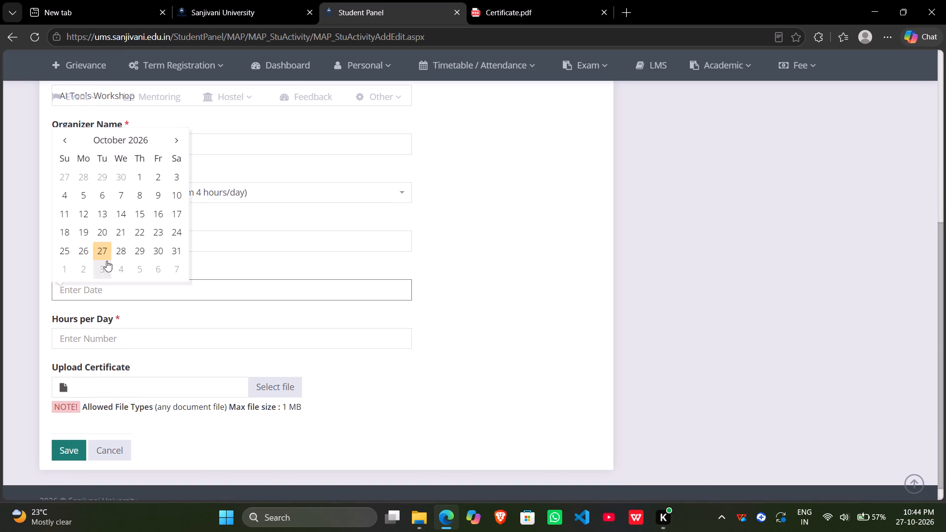
{"action": "triple_click", "coordinate": [67, 144]}
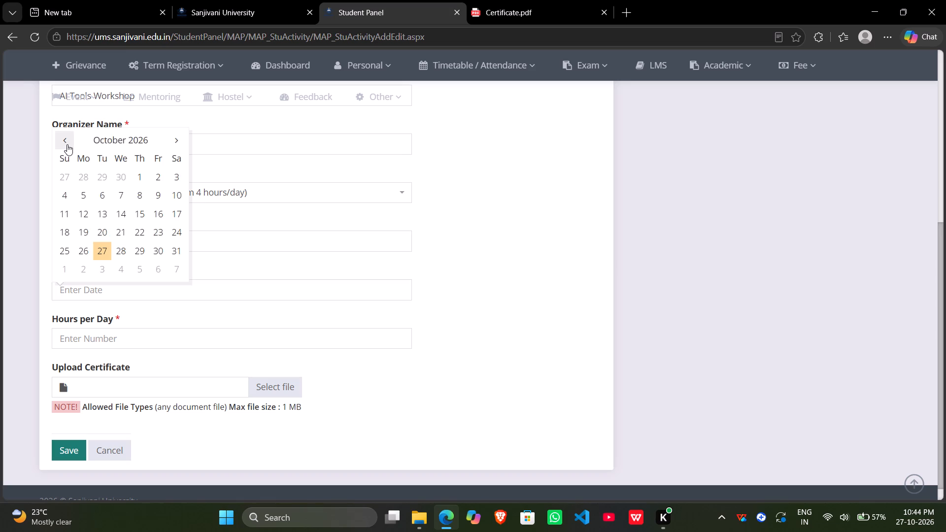
{"action": "triple_click", "coordinate": [67, 144]}
{"action": "left_click", "coordinate": [67, 144]}
{"action": "left_click", "coordinate": [67, 144]}
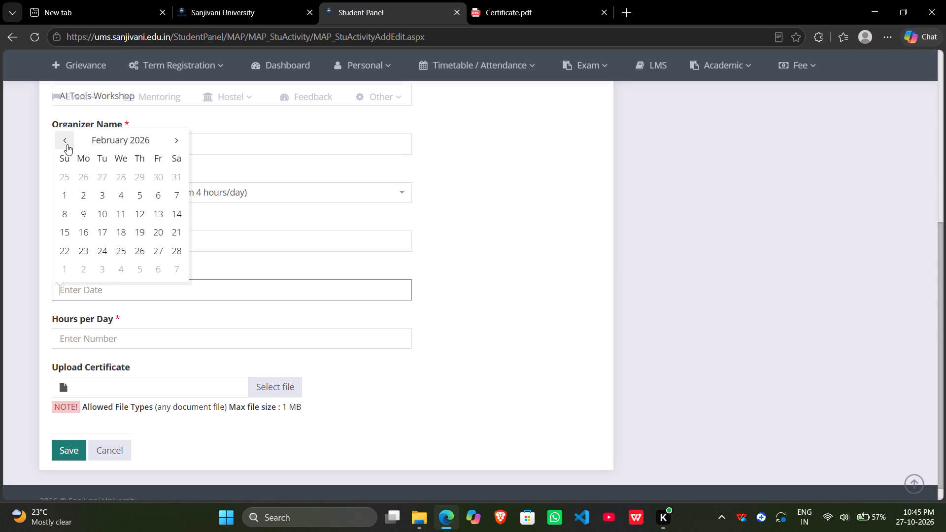
{"action": "left_click", "coordinate": [67, 144]}
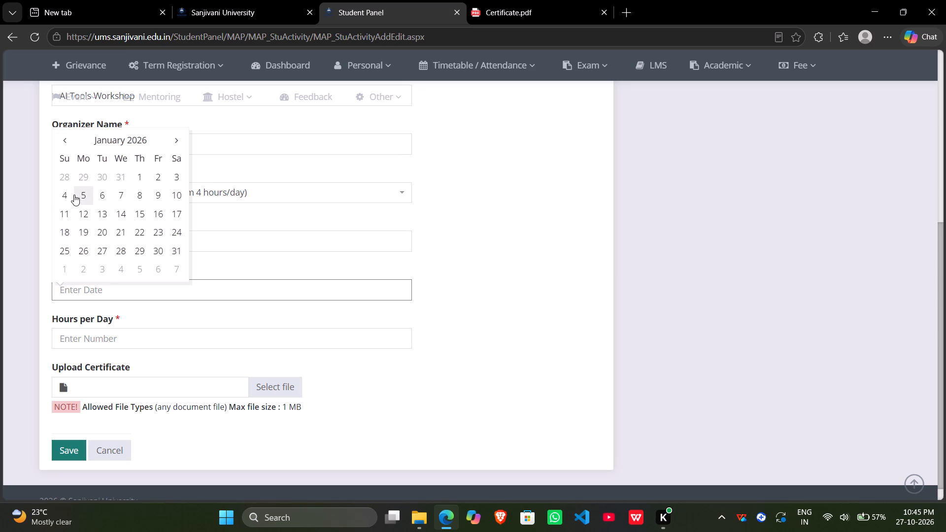
{"action": "left_click", "coordinate": [73, 195]}
{"action": "scroll", "coordinate": [126, 253], "scroll_direction": "down", "scroll_amount": 2}
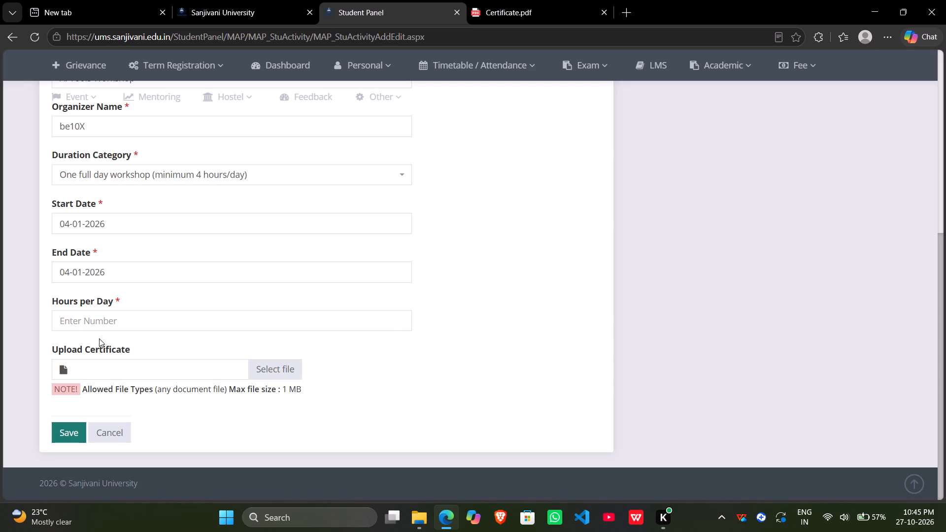
Set the Hours per Day of the activity to 4.
{"action": "left_click", "coordinate": [93, 329]}
{"action": "left_click", "coordinate": [93, 329]}
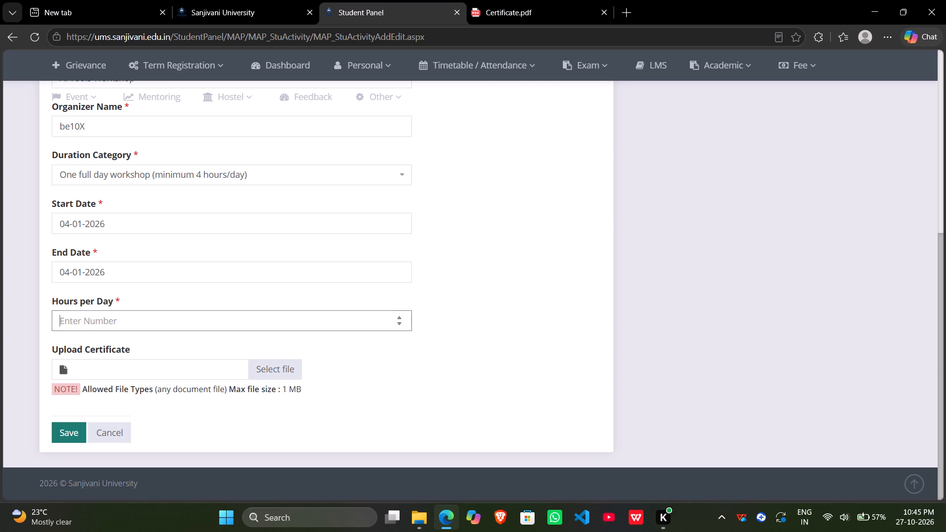
{"action": "left_click", "coordinate": [400, 320]}
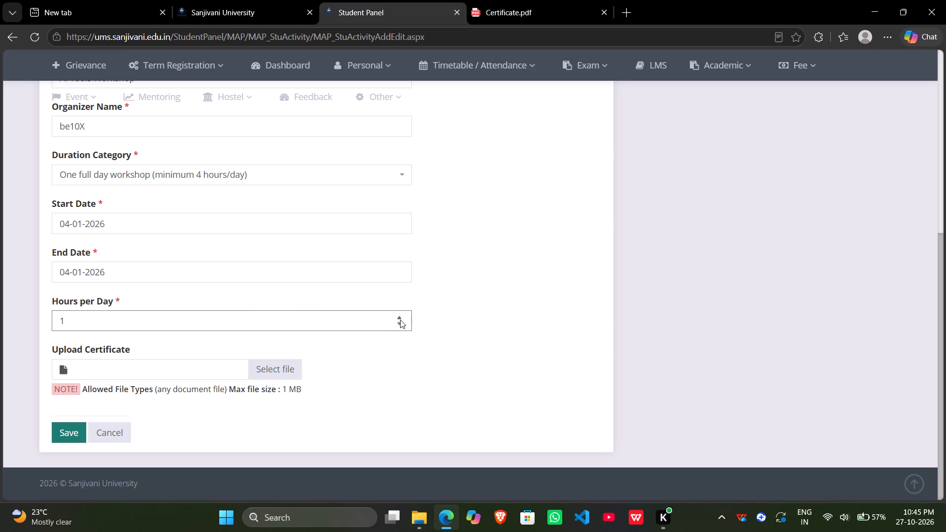
{"action": "left_click", "coordinate": [400, 320]}
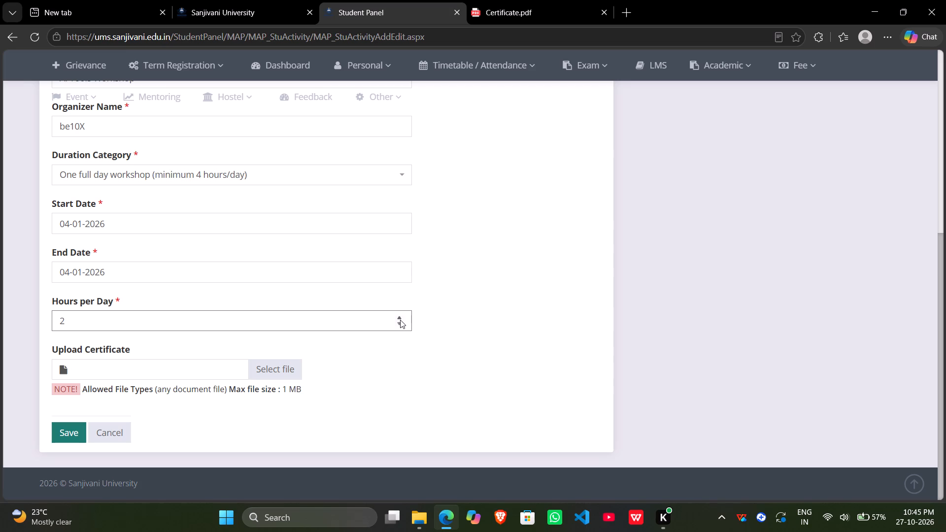
{"action": "left_click", "coordinate": [400, 320]}
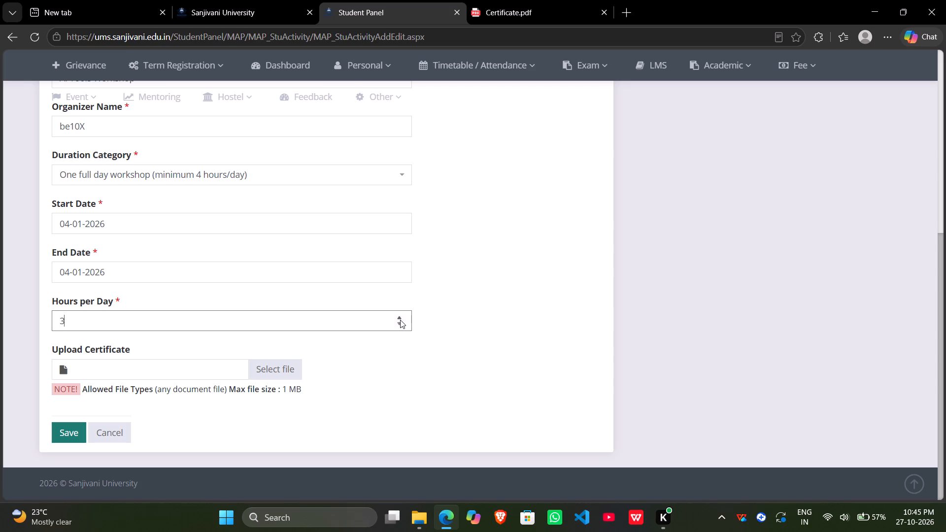
{"action": "left_click", "coordinate": [400, 320]}
{"action": "left_click", "coordinate": [400, 320]}
{"action": "scroll", "coordinate": [400, 320], "scroll_direction": "down", "scroll_amount": 2}
{"action": "triple_click", "coordinate": [402, 318]}
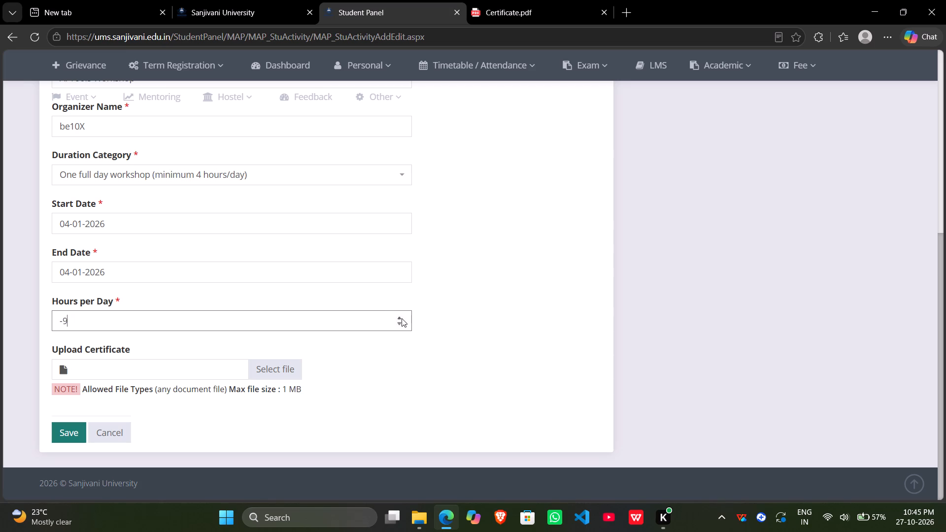
{"action": "triple_click", "coordinate": [402, 318]}
{"action": "triple_click", "coordinate": [402, 318]}
{"action": "left_click", "coordinate": [402, 318]}
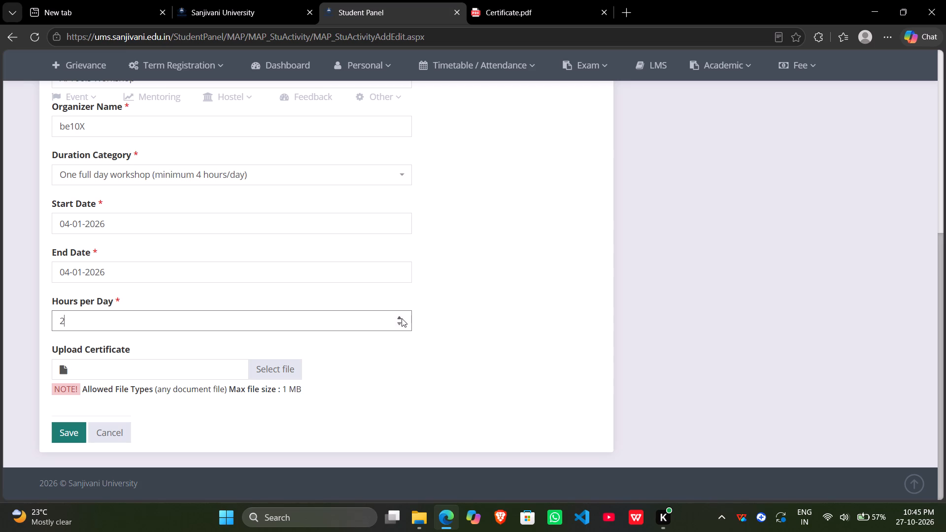
{"action": "left_click", "coordinate": [402, 318]}
{"action": "left_click", "coordinate": [402, 318]}
{"action": "left_click", "coordinate": [667, 291]}
{"action": "scroll", "coordinate": [546, 308], "scroll_direction": "down", "scroll_amount": 2}
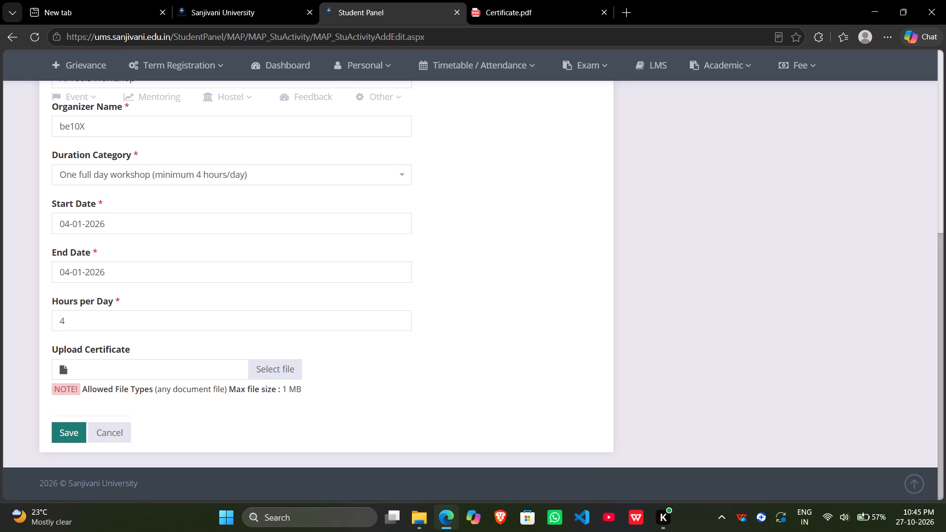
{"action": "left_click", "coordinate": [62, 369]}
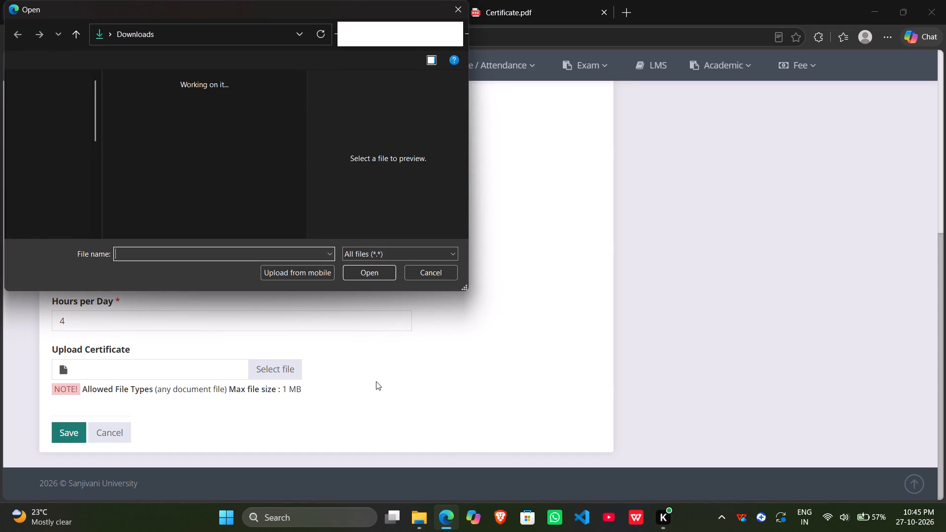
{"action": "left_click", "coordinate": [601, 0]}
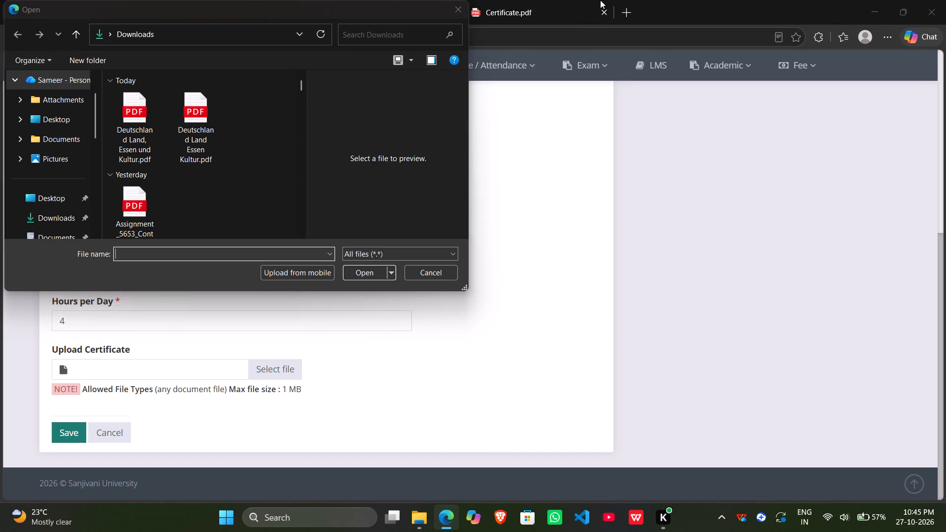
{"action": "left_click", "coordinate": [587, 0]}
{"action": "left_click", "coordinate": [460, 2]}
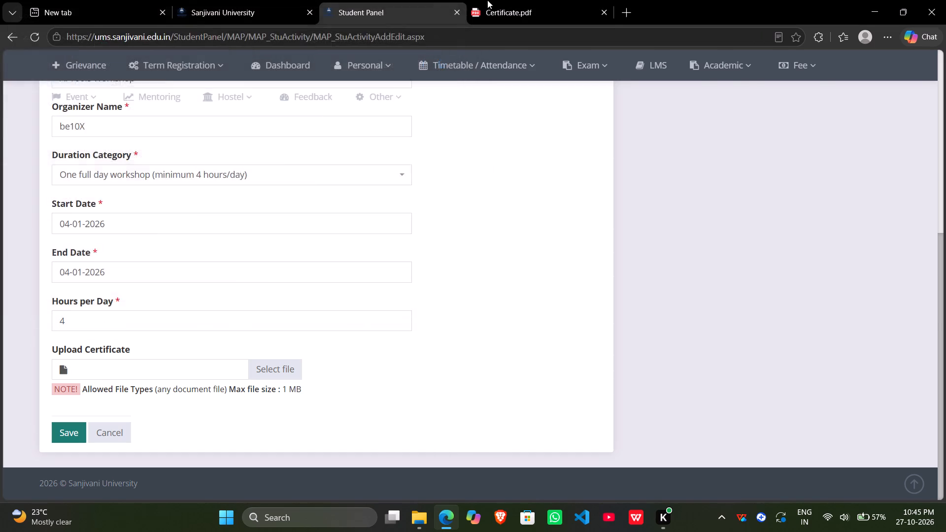
Review the certificate PDF against the activity form and locate Certificate.pdf in File Explorer's Downloads folder.
{"action": "left_click", "coordinate": [491, 0]}
{"action": "scroll", "coordinate": [620, 176], "scroll_direction": "up", "scroll_amount": 11}
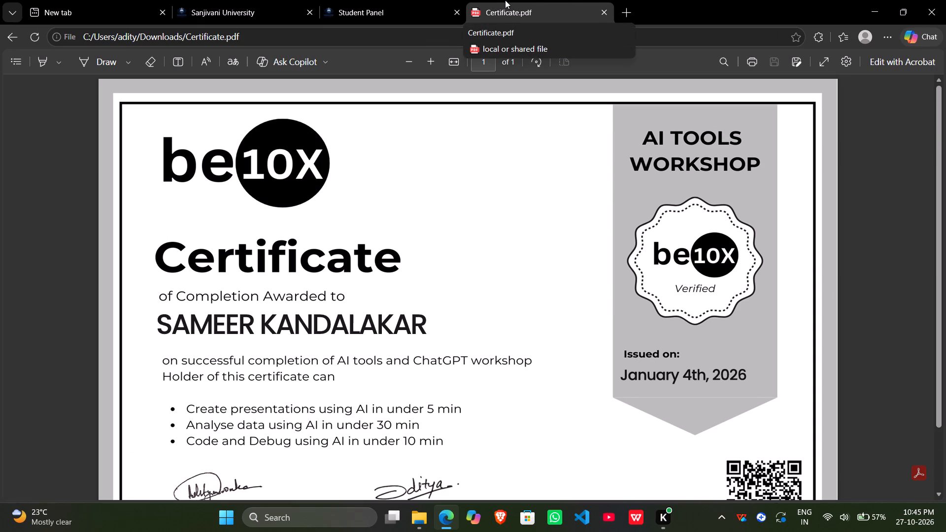
{"action": "left_click", "coordinate": [451, 0]}
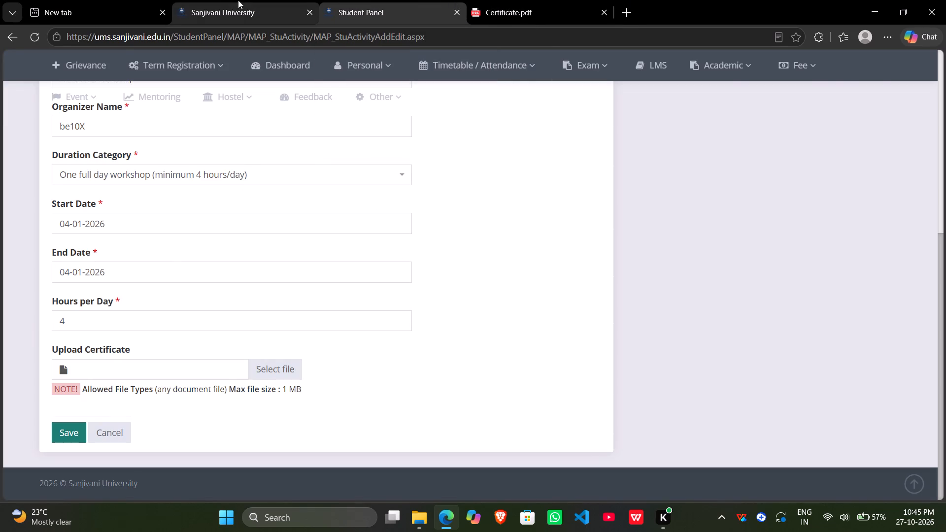
{"action": "left_click", "coordinate": [238, 0]}
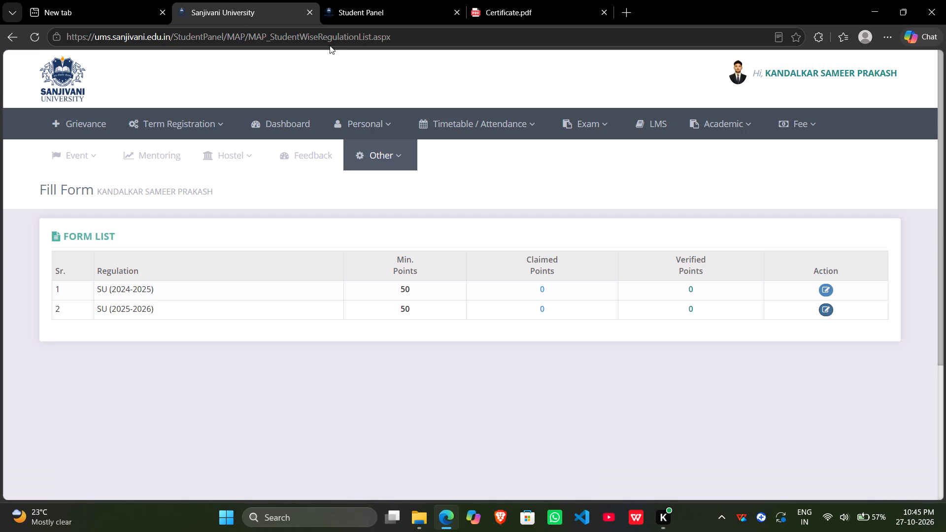
{"action": "left_click", "coordinate": [431, 0]}
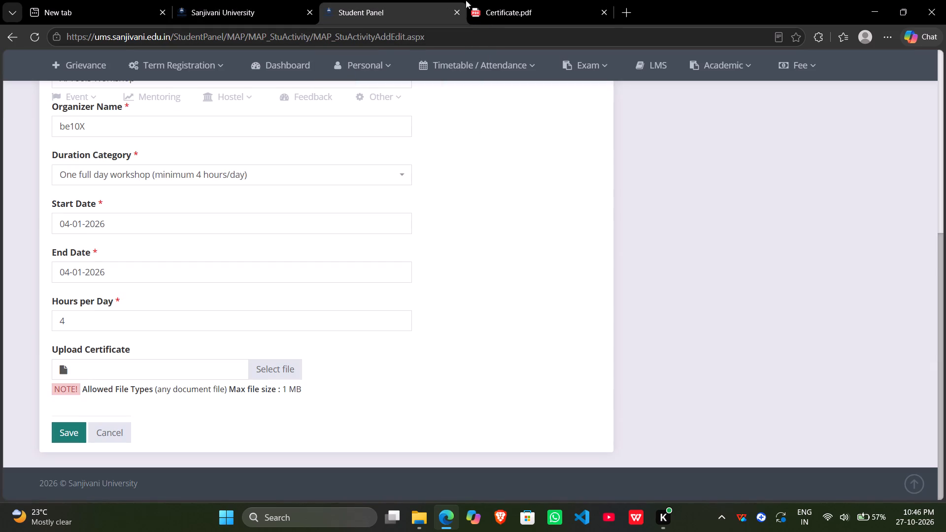
{"action": "left_click", "coordinate": [476, 0]}
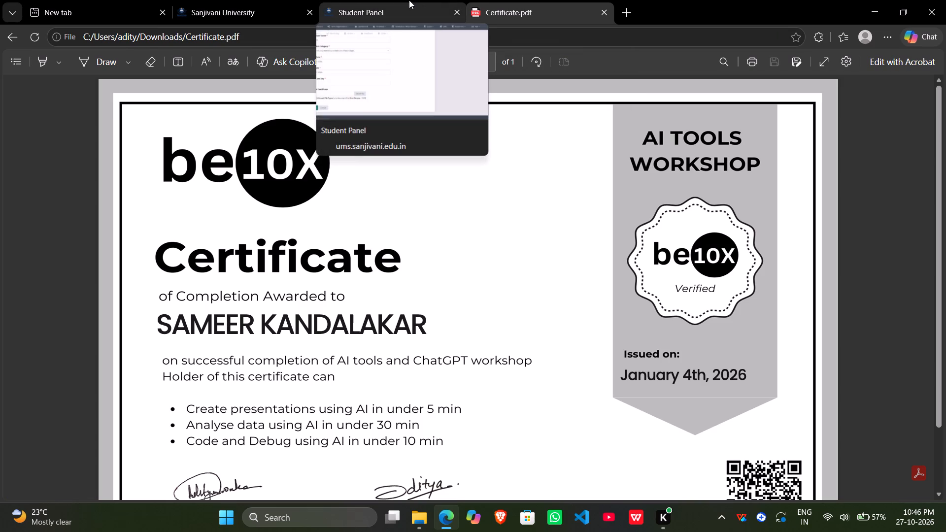
{"action": "left_click", "coordinate": [409, 0]}
{"action": "left_click", "coordinate": [500, 0]}
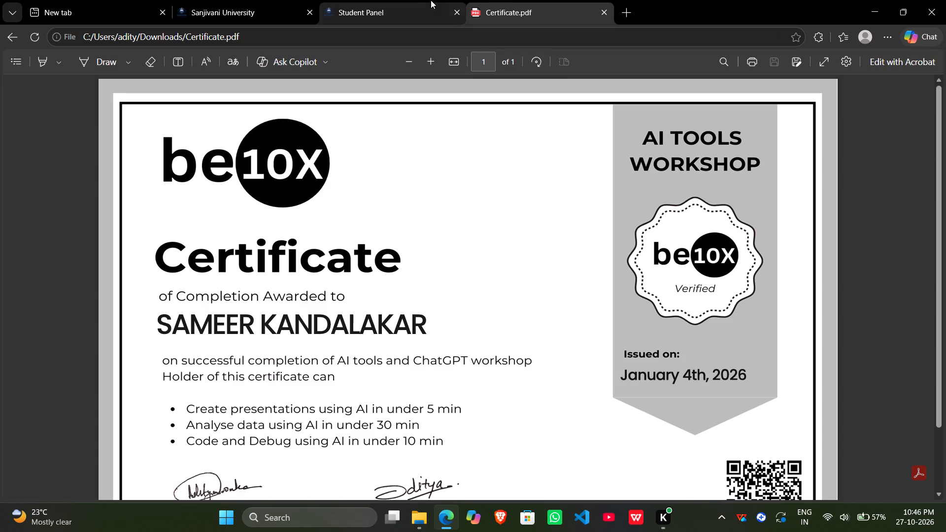
{"action": "left_click", "coordinate": [417, 0]}
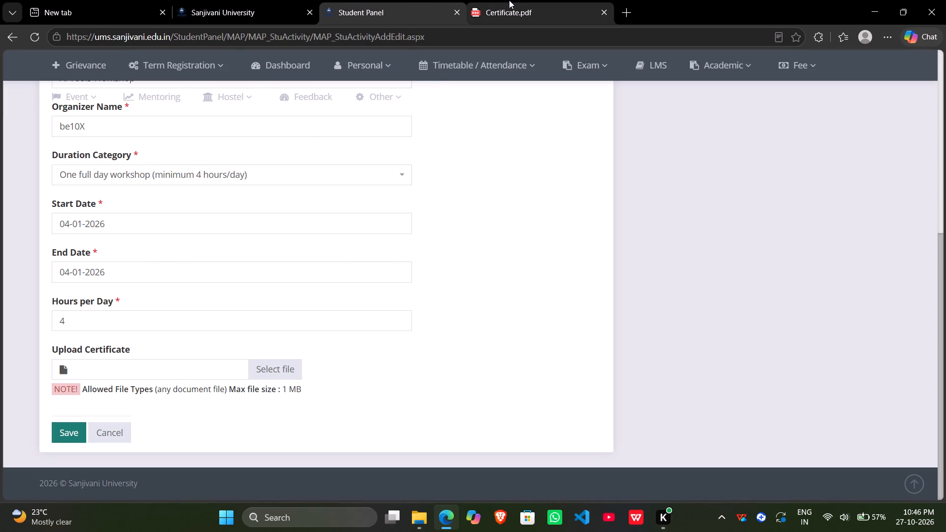
{"action": "left_click", "coordinate": [424, 513]}
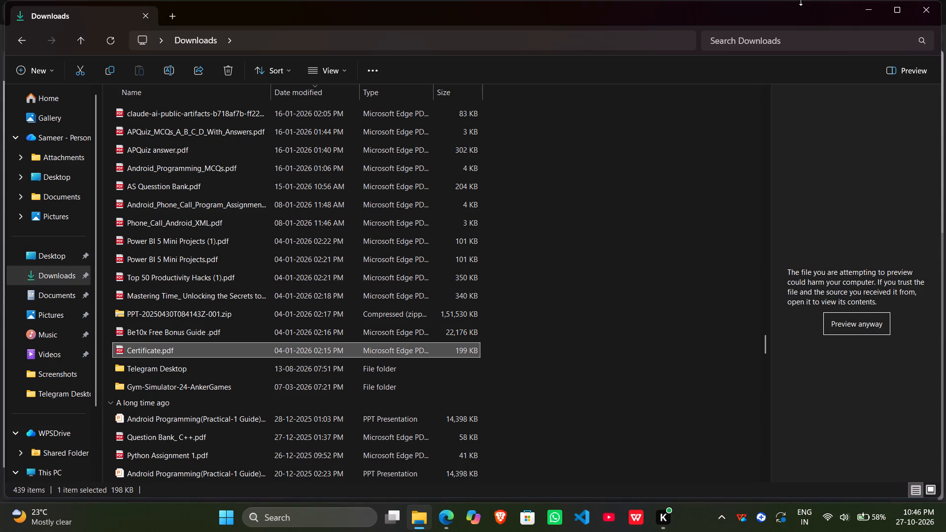
{"action": "left_click", "coordinate": [870, 9]}
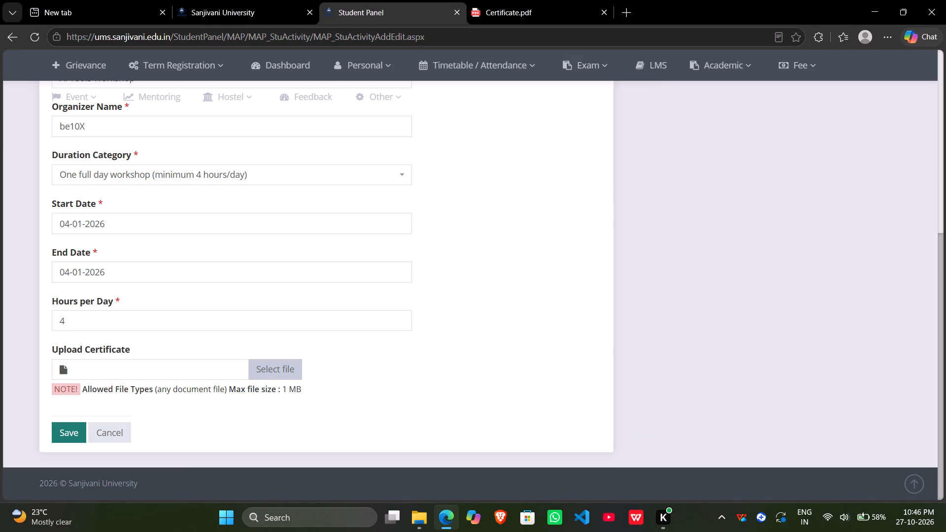
Open the file chooser for Upload Certificate and look through the Downloads folder for the workshop's Certificate.pdf.
{"action": "left_click", "coordinate": [62, 372]}
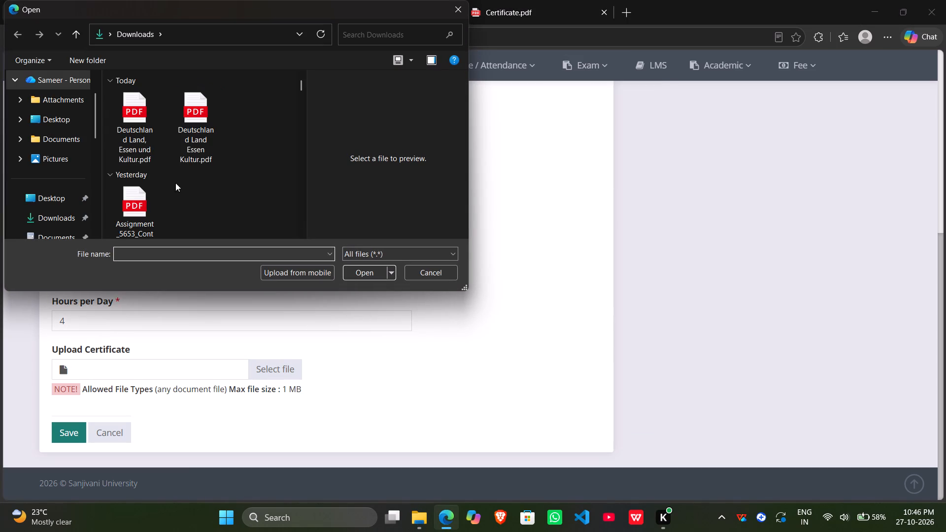
{"action": "scroll", "coordinate": [181, 169], "scroll_direction": "down", "scroll_amount": 3}
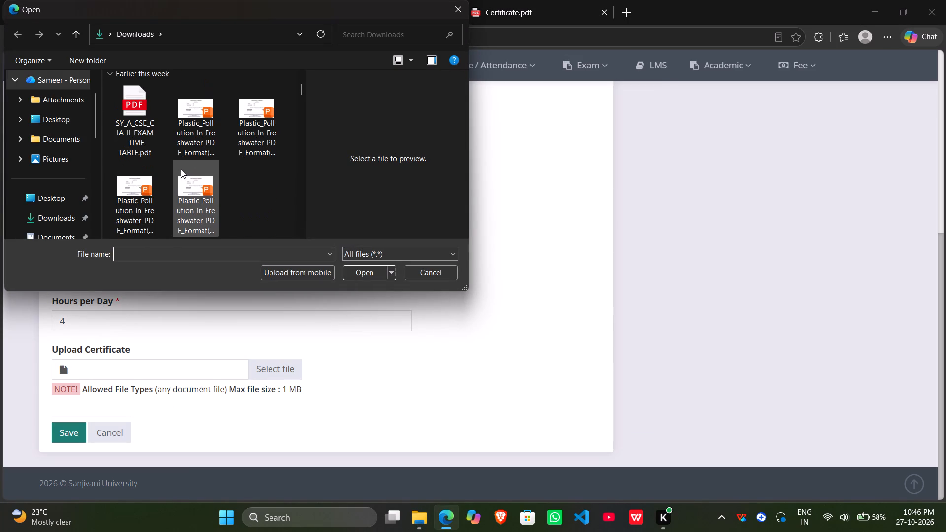
{"action": "scroll", "coordinate": [181, 169], "scroll_direction": "down", "scroll_amount": 8}
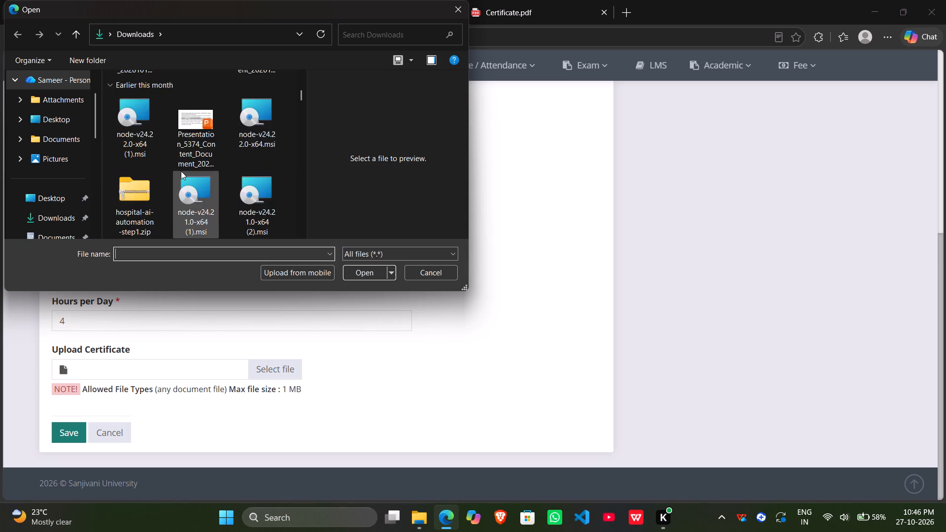
{"action": "scroll", "coordinate": [181, 171], "scroll_direction": "down", "scroll_amount": 3}
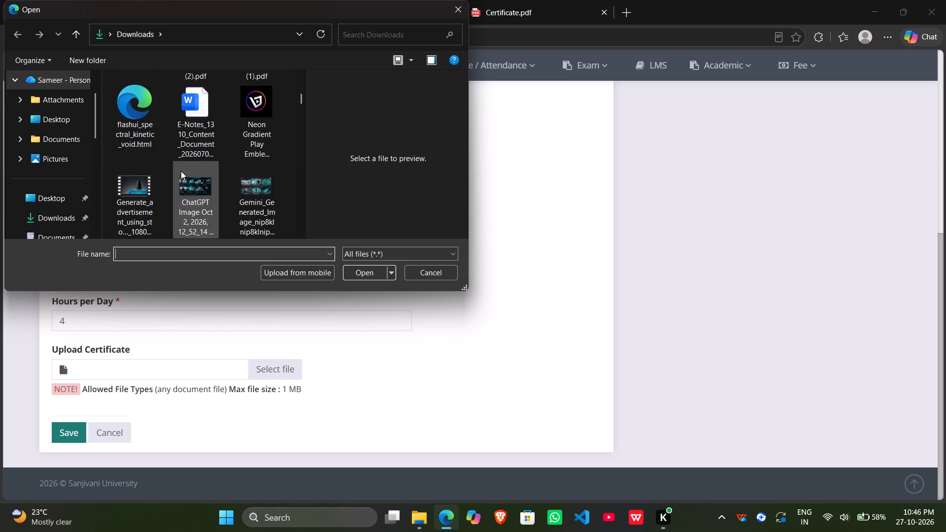
{"action": "scroll", "coordinate": [181, 171], "scroll_direction": "down", "scroll_amount": 6}
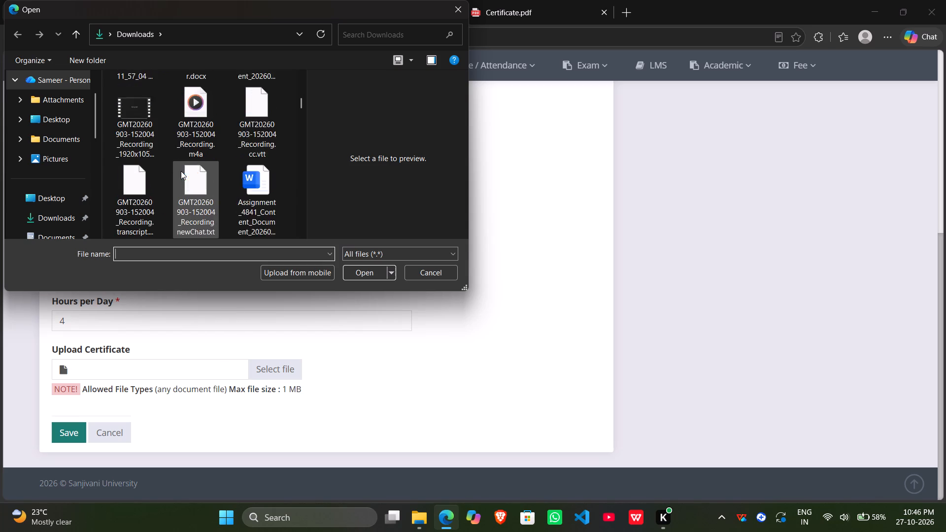
{"action": "scroll", "coordinate": [181, 171], "scroll_direction": "up", "scroll_amount": 2}
{"action": "scroll", "coordinate": [181, 171], "scroll_direction": "down", "scroll_amount": 1}
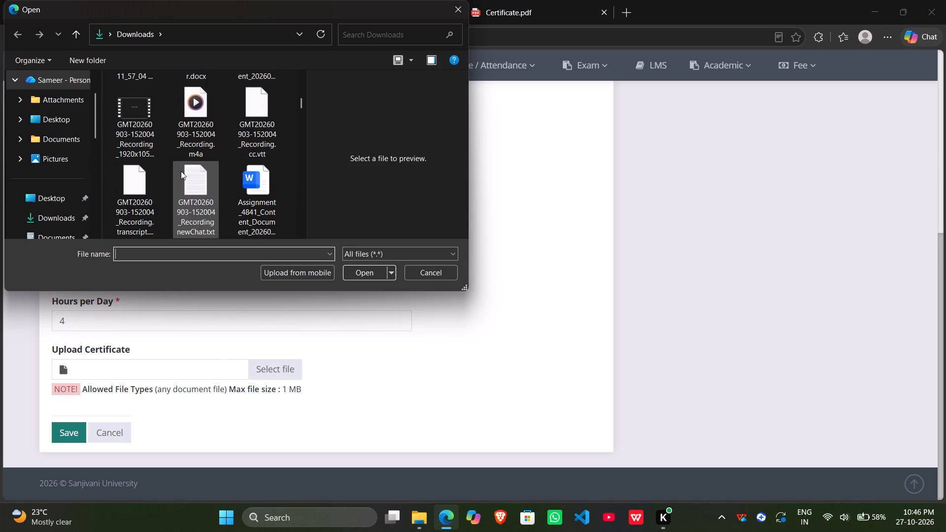
{"action": "scroll", "coordinate": [181, 171], "scroll_direction": "down", "scroll_amount": 2}
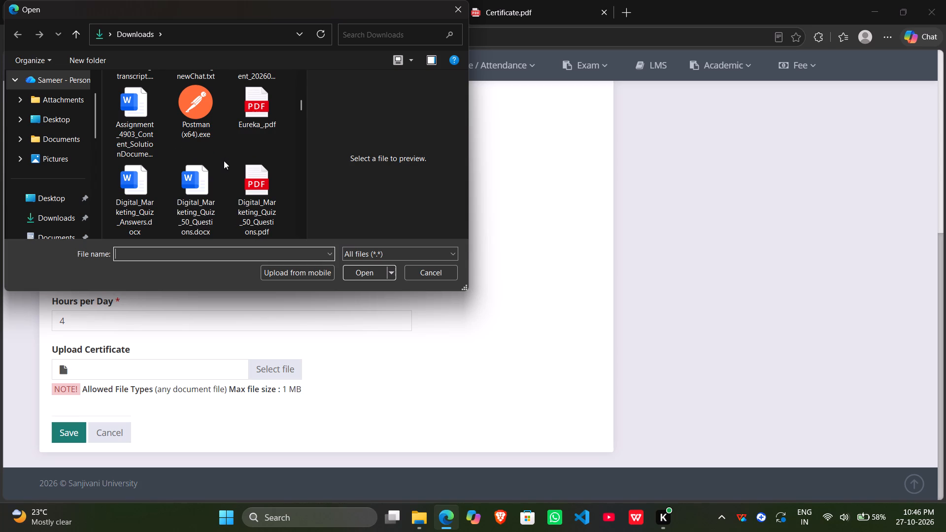
{"action": "scroll", "coordinate": [224, 161], "scroll_direction": "down", "scroll_amount": 5}
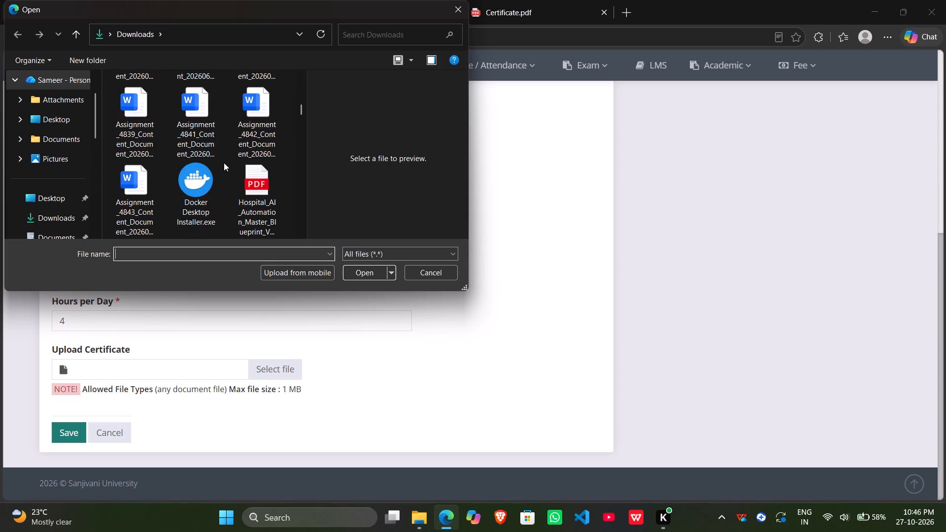
{"action": "scroll", "coordinate": [224, 163], "scroll_direction": "down", "scroll_amount": 4}
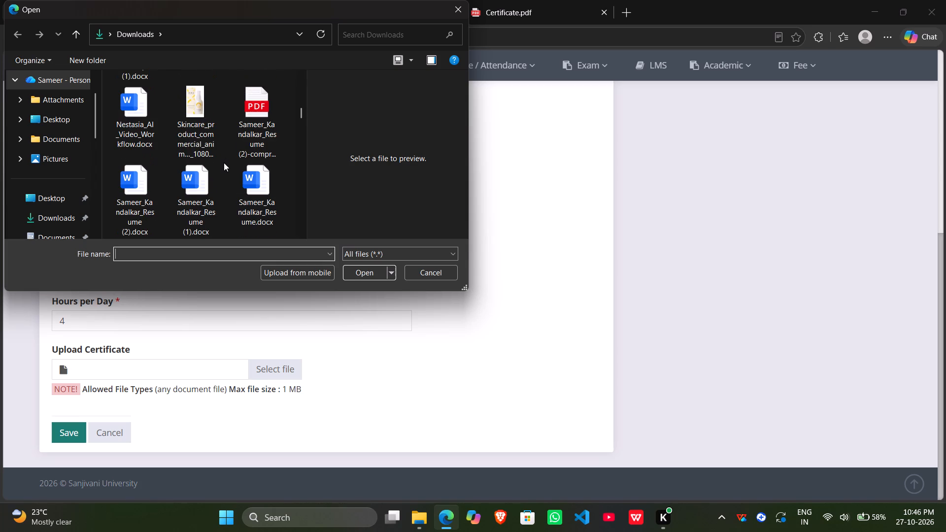
{"action": "scroll", "coordinate": [224, 163], "scroll_direction": "down", "scroll_amount": 3}
{"action": "scroll", "coordinate": [223, 163], "scroll_direction": "up", "scroll_amount": 1}
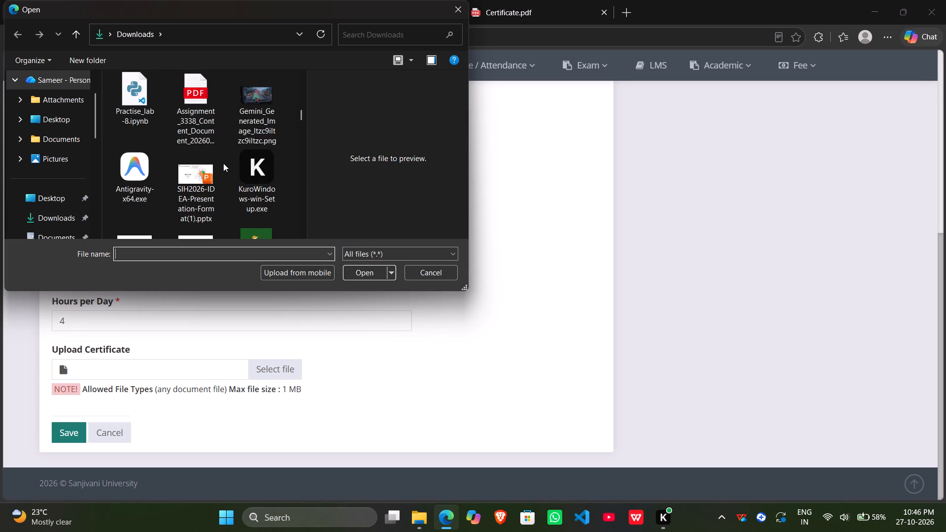
{"action": "scroll", "coordinate": [223, 163], "scroll_direction": "down", "scroll_amount": 2}
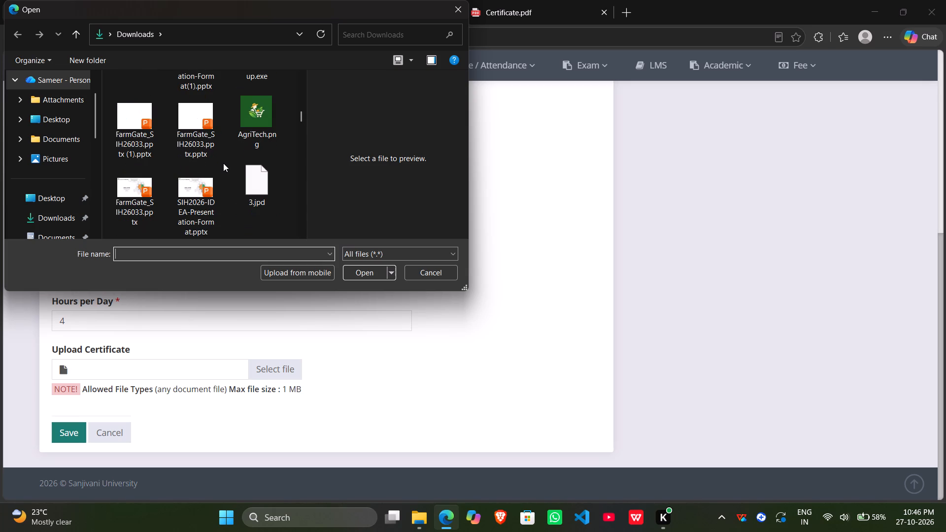
{"action": "scroll", "coordinate": [223, 163], "scroll_direction": "down", "scroll_amount": 2}
{"action": "scroll", "coordinate": [223, 163], "scroll_direction": "up", "scroll_amount": 1}
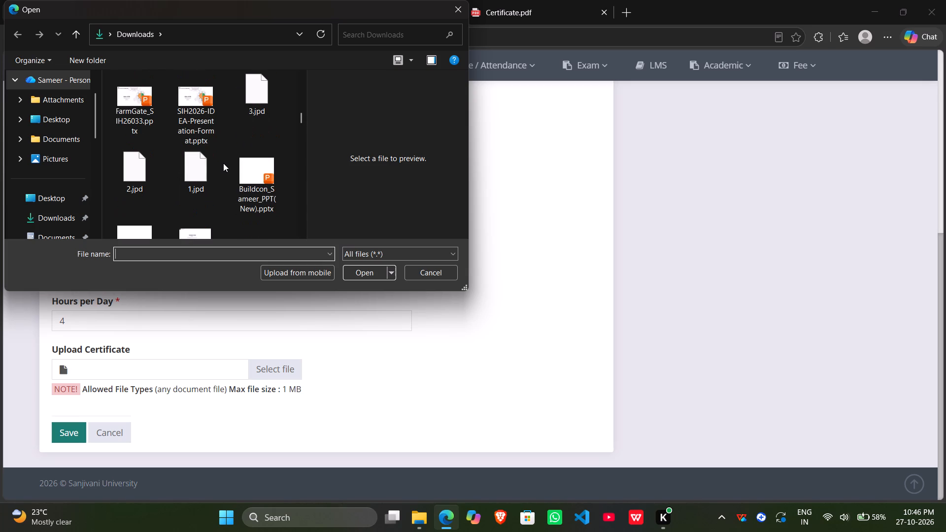
{"action": "scroll", "coordinate": [223, 163], "scroll_direction": "down", "scroll_amount": 2}
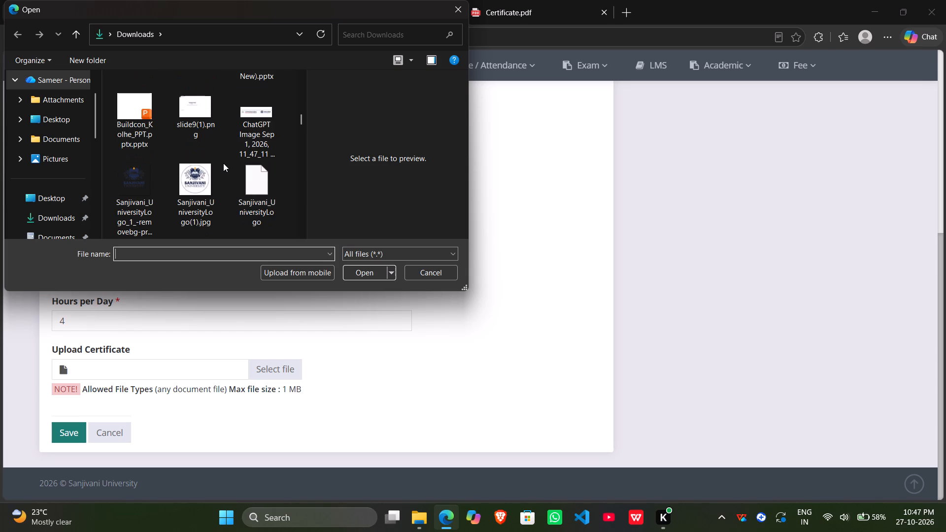
{"action": "scroll", "coordinate": [223, 163], "scroll_direction": "down", "scroll_amount": 2}
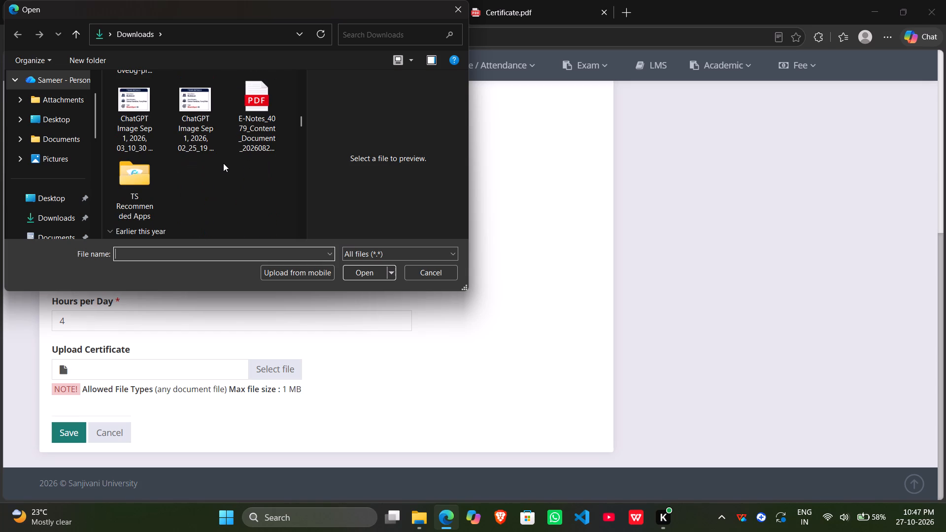
{"action": "scroll", "coordinate": [223, 163], "scroll_direction": "down", "scroll_amount": 1}
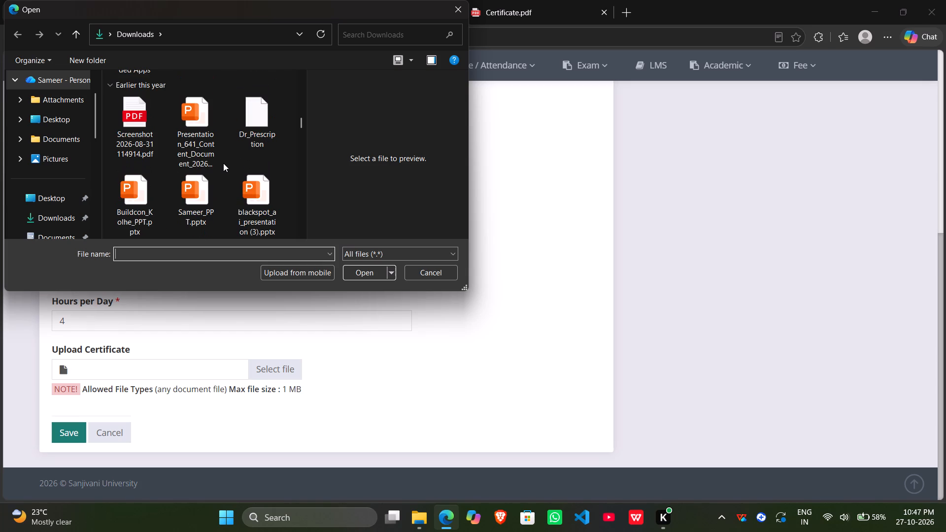
{"action": "scroll", "coordinate": [223, 163], "scroll_direction": "down", "scroll_amount": 1}
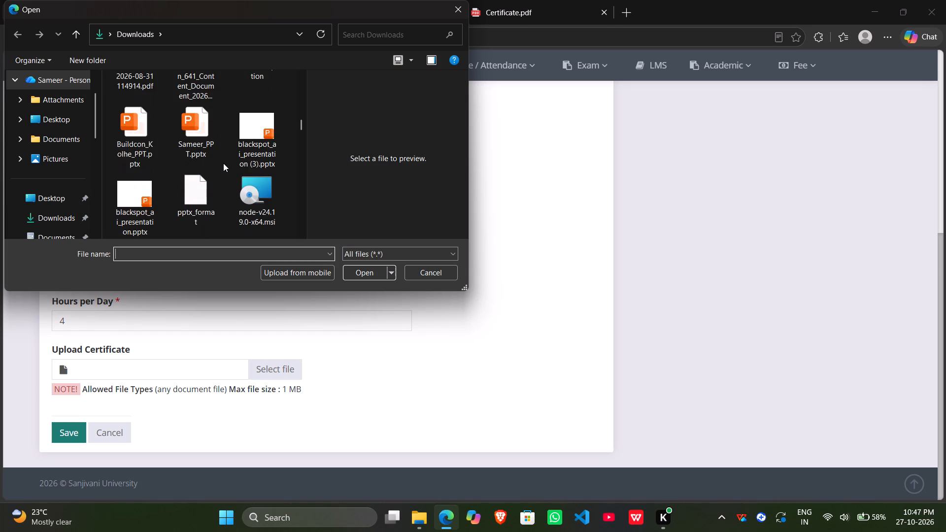
{"action": "scroll", "coordinate": [223, 163], "scroll_direction": "down", "scroll_amount": 1}
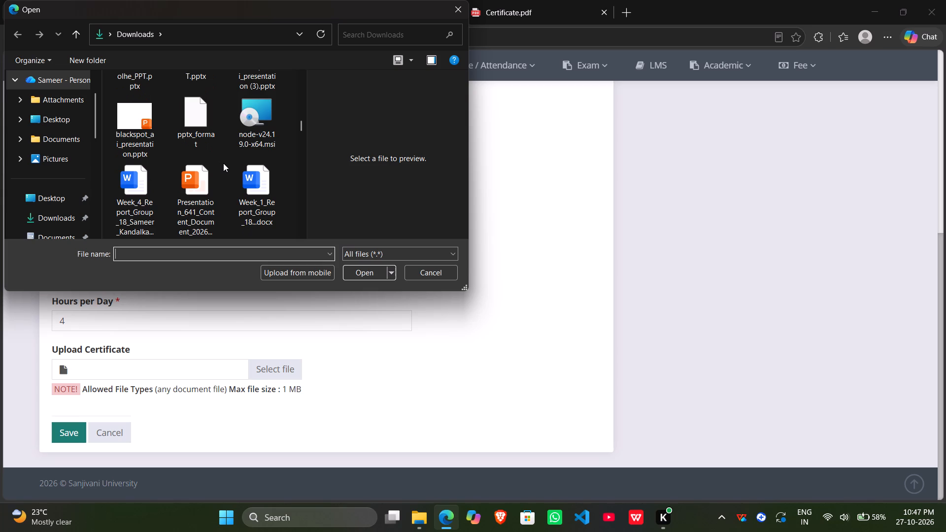
{"action": "scroll", "coordinate": [223, 163], "scroll_direction": "down", "scroll_amount": 3}
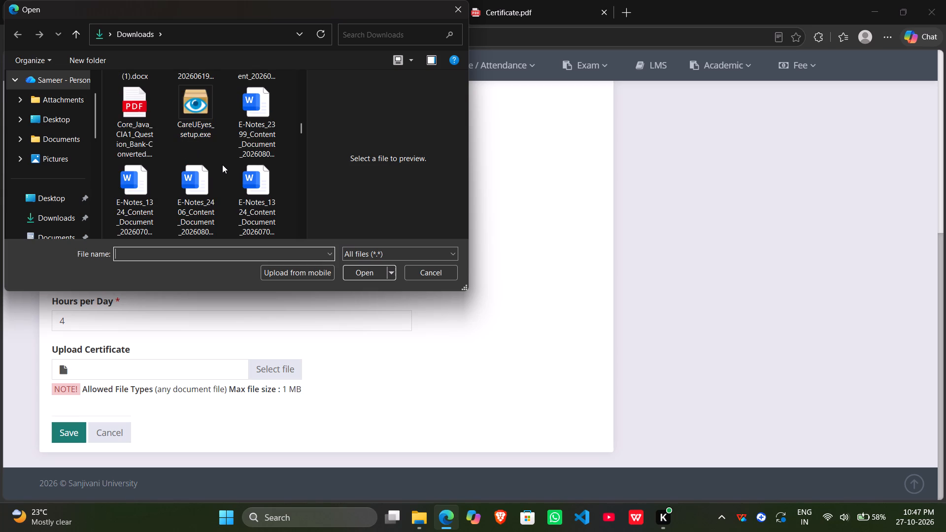
{"action": "scroll", "coordinate": [222, 165], "scroll_direction": "down", "scroll_amount": 4}
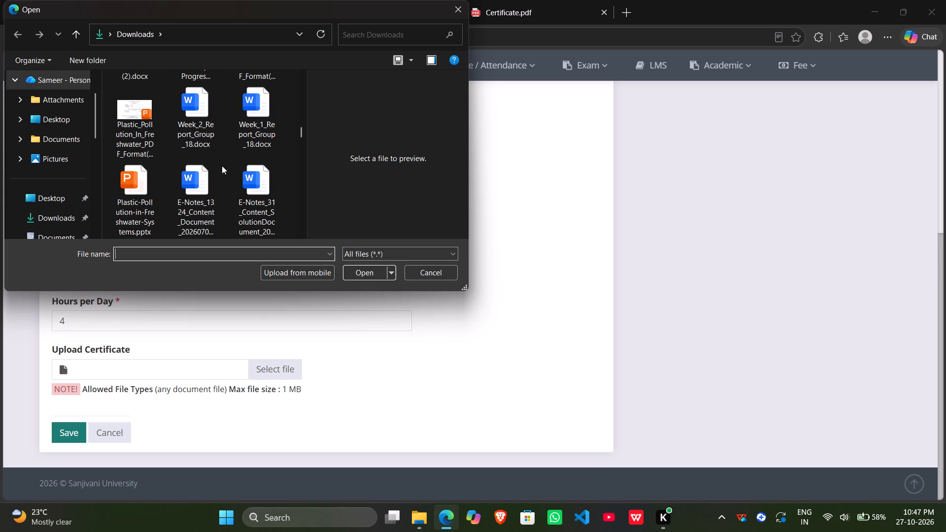
{"action": "left_click", "coordinate": [357, 254]}
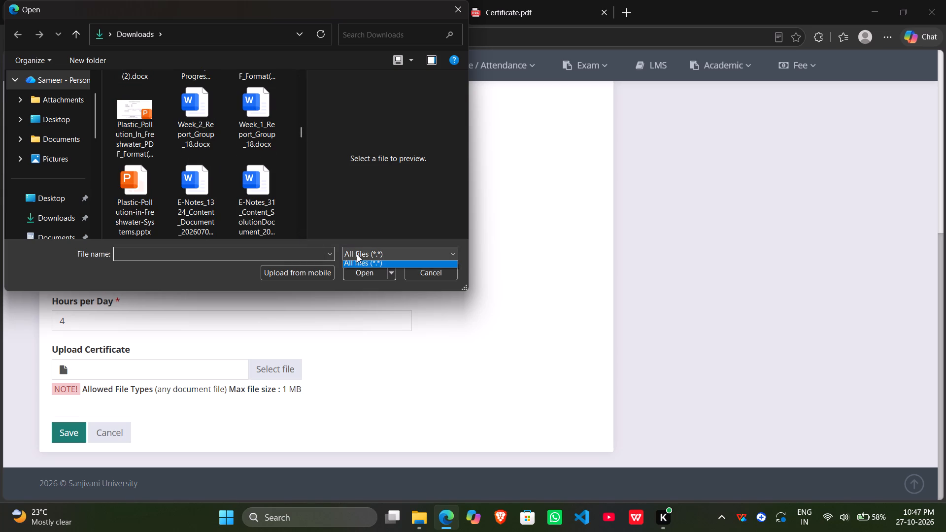
{"action": "left_click", "coordinate": [352, 233]}
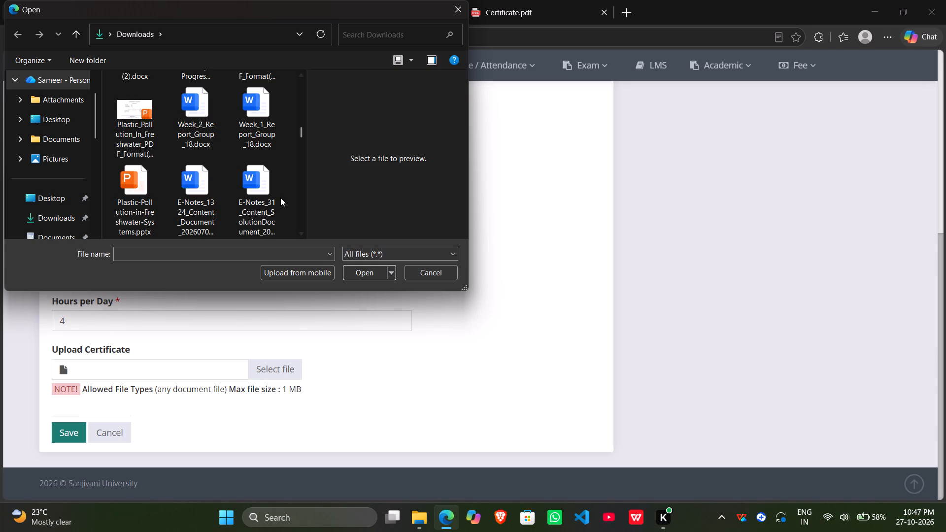
{"action": "scroll", "coordinate": [280, 198], "scroll_direction": "down", "scroll_amount": 10}
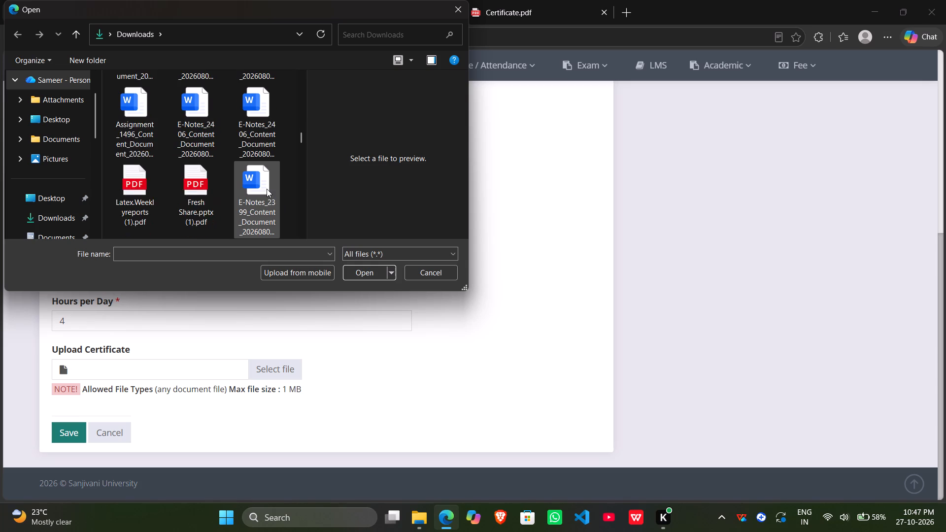
{"action": "scroll", "coordinate": [267, 189], "scroll_direction": "up", "scroll_amount": 2}
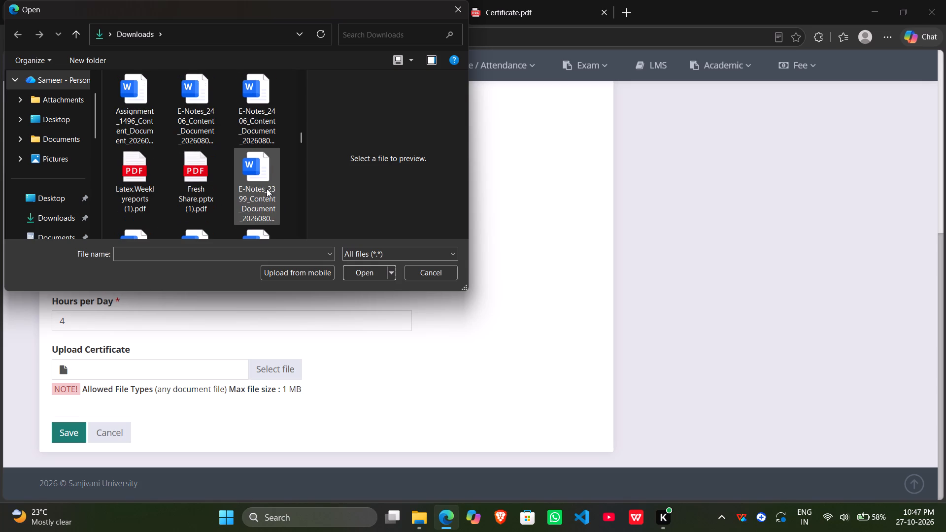
{"action": "scroll", "coordinate": [267, 189], "scroll_direction": "down", "scroll_amount": 4}
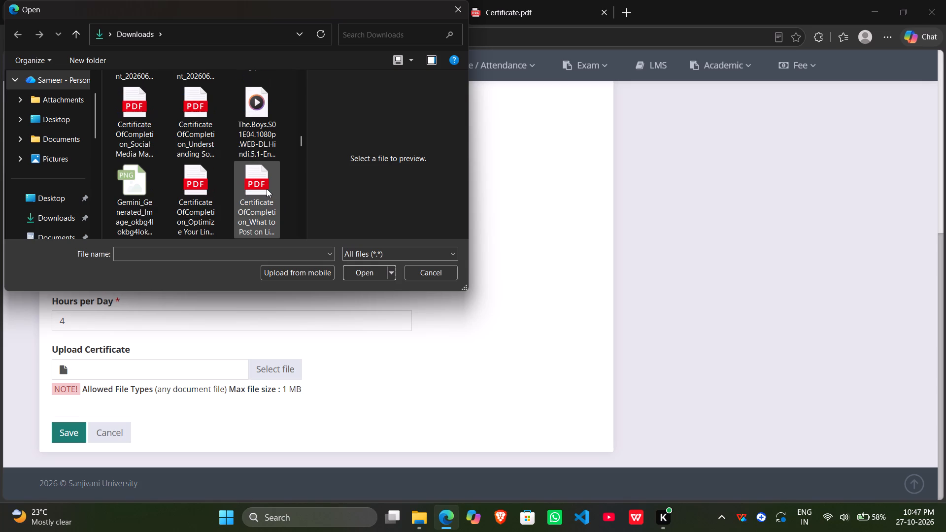
{"action": "scroll", "coordinate": [267, 189], "scroll_direction": "up", "scroll_amount": 2}
{"action": "scroll", "coordinate": [267, 189], "scroll_direction": "down", "scroll_amount": 2}
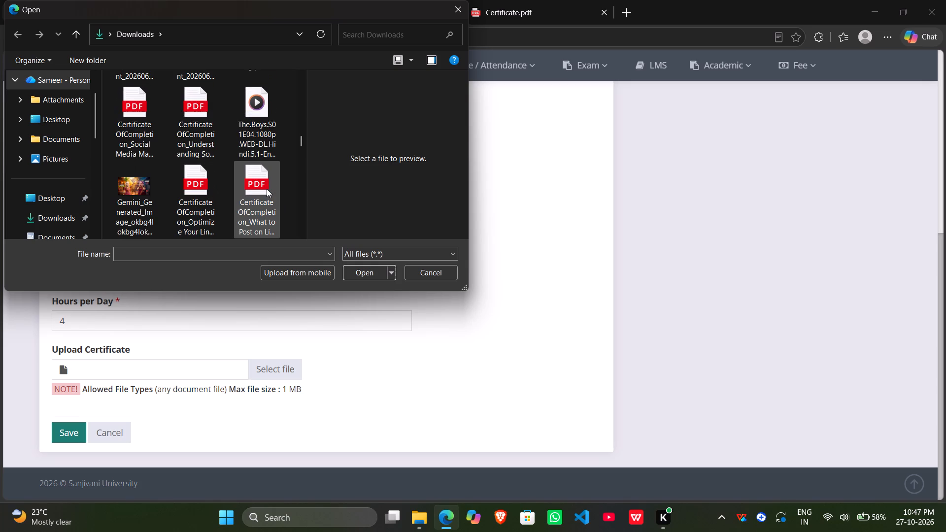
{"action": "scroll", "coordinate": [267, 189], "scroll_direction": "up", "scroll_amount": 2}
{"action": "scroll", "coordinate": [267, 189], "scroll_direction": "down", "scroll_amount": 3}
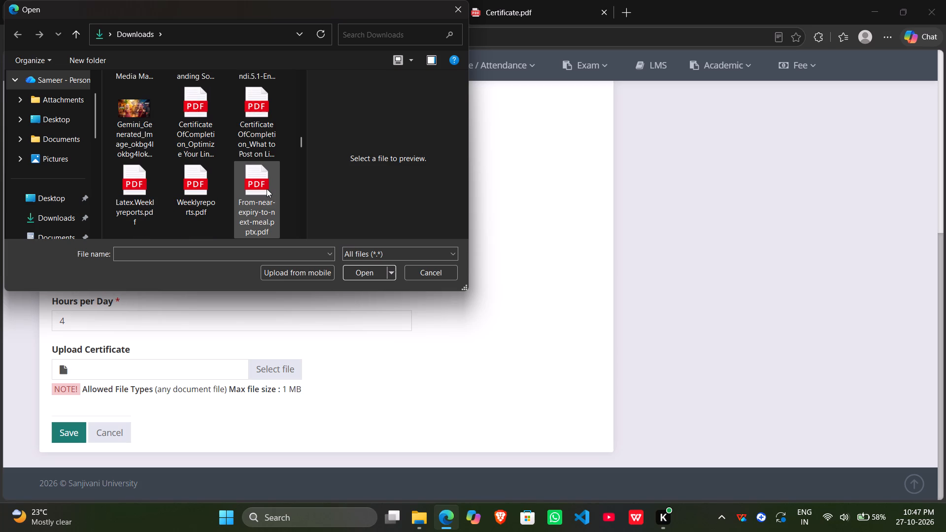
{"action": "scroll", "coordinate": [267, 189], "scroll_direction": "down", "scroll_amount": 2}
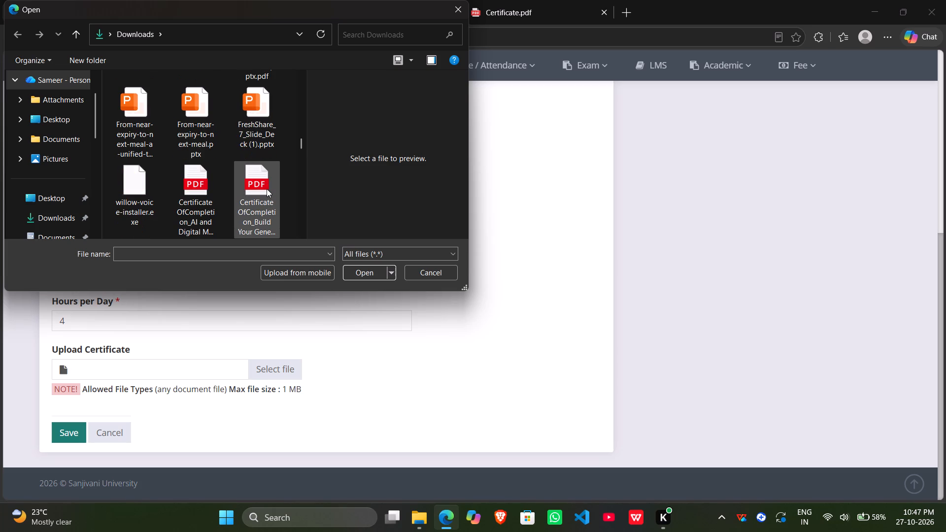
{"action": "scroll", "coordinate": [267, 189], "scroll_direction": "down", "scroll_amount": 2}
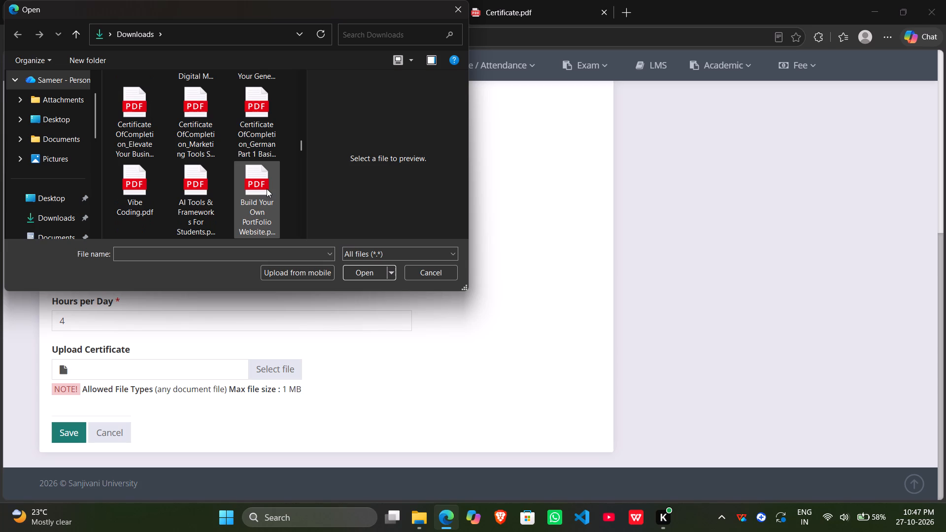
{"action": "scroll", "coordinate": [267, 189], "scroll_direction": "down", "scroll_amount": 3}
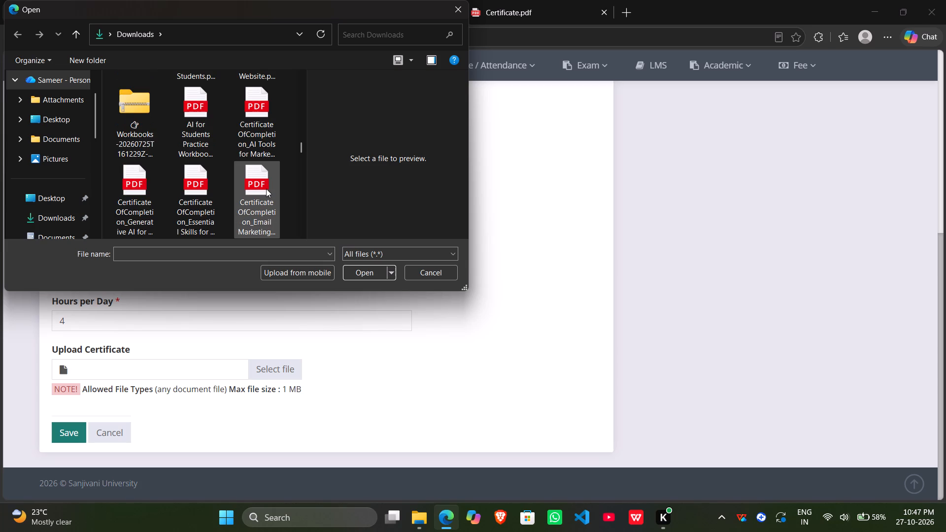
{"action": "scroll", "coordinate": [266, 189], "scroll_direction": "down", "scroll_amount": 4}
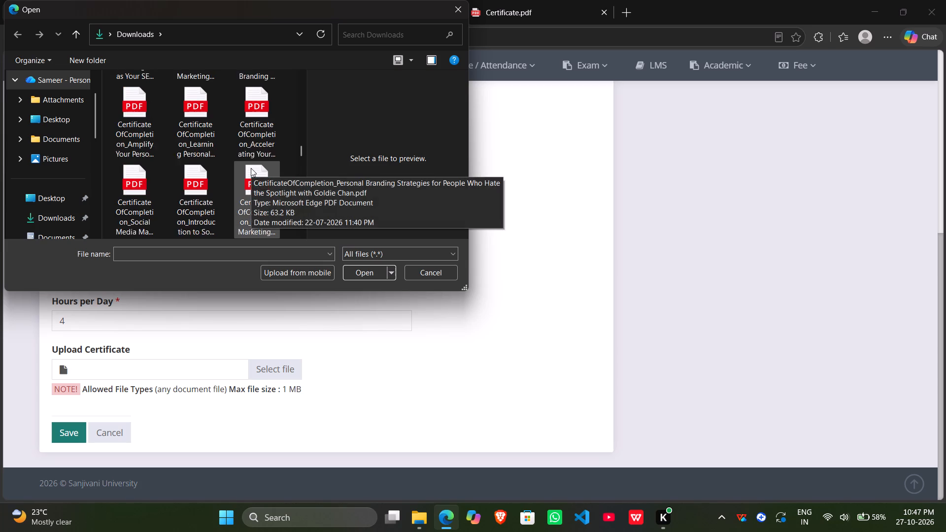
{"action": "scroll", "coordinate": [251, 168], "scroll_direction": "down", "scroll_amount": 4}
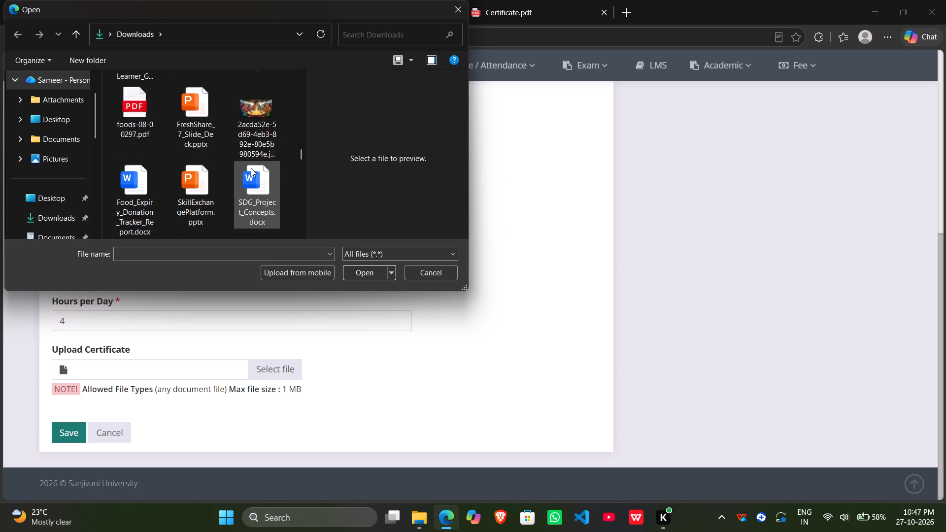
{"action": "scroll", "coordinate": [251, 168], "scroll_direction": "down", "scroll_amount": 2}
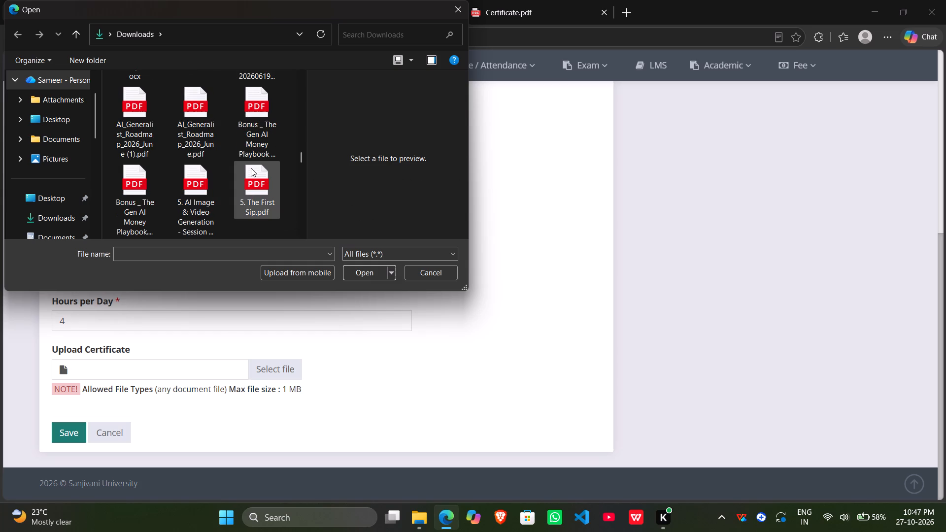
{"action": "scroll", "coordinate": [251, 168], "scroll_direction": "down", "scroll_amount": 4}
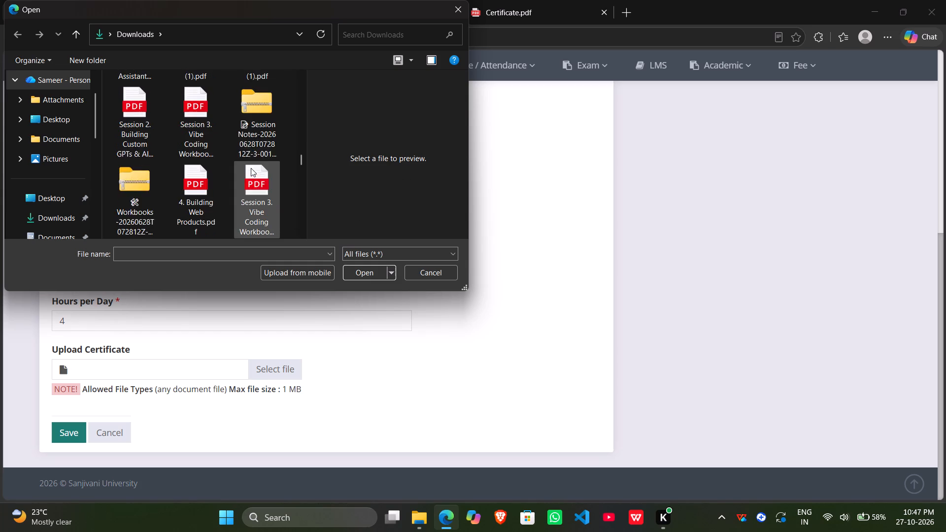
{"action": "scroll", "coordinate": [251, 168], "scroll_direction": "down", "scroll_amount": 3}
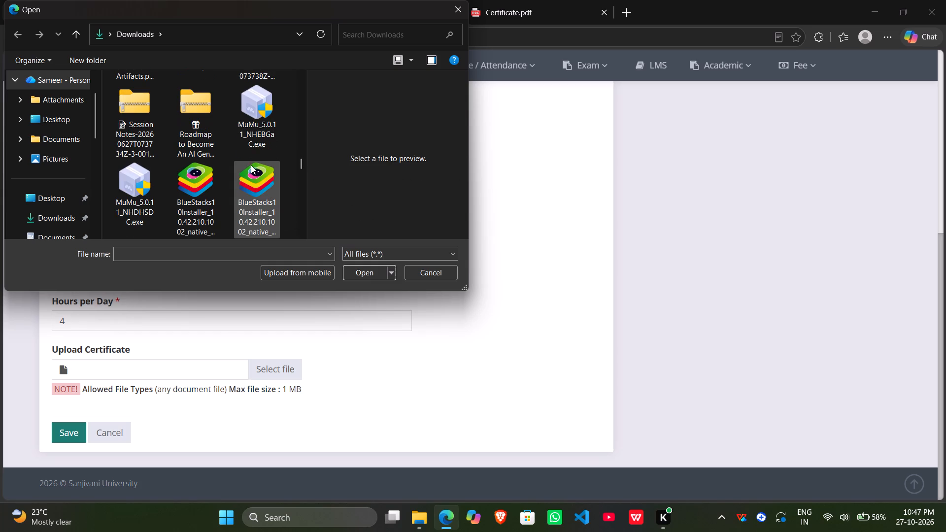
{"action": "scroll", "coordinate": [251, 164], "scroll_direction": "down", "scroll_amount": 3}
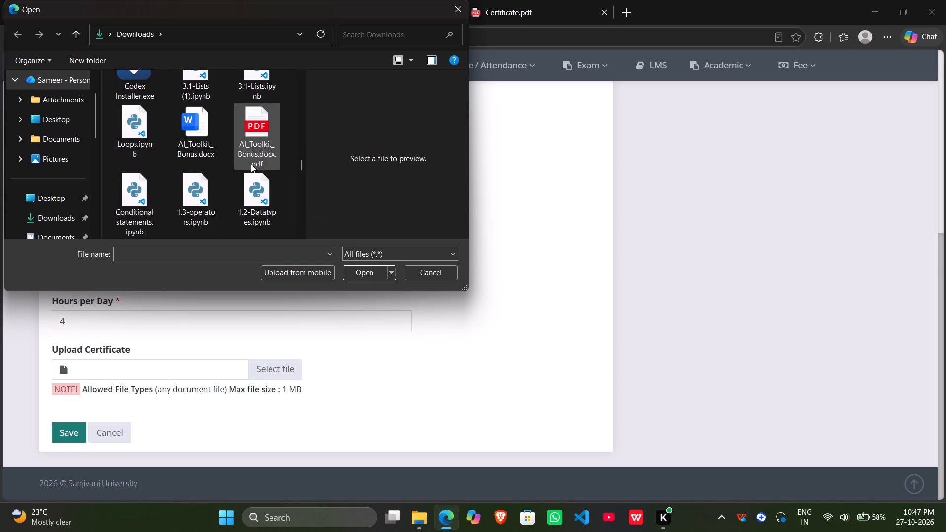
Attach Certificate.pdf from the Downloads folder as the activity's Upload Certificate file.
{"action": "scroll", "coordinate": [251, 164], "scroll_direction": "down", "scroll_amount": 3}
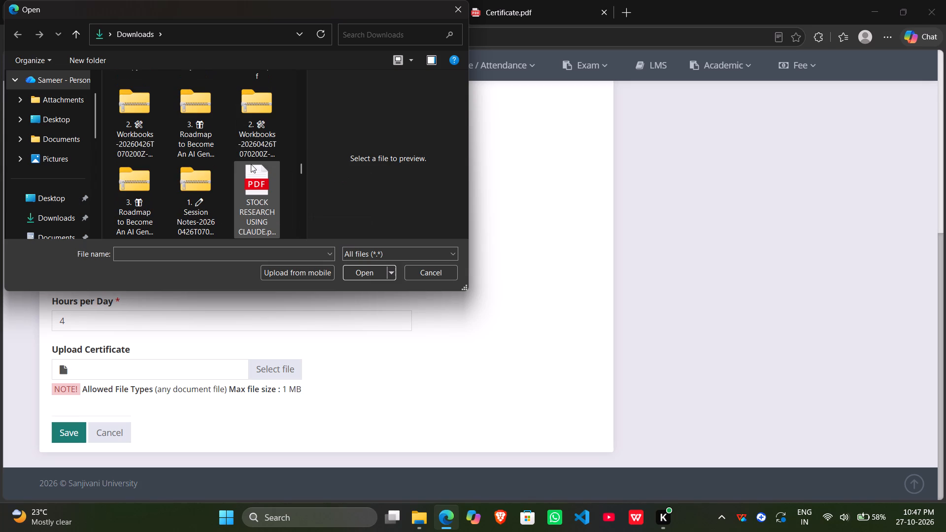
{"action": "scroll", "coordinate": [251, 164], "scroll_direction": "down", "scroll_amount": 1}
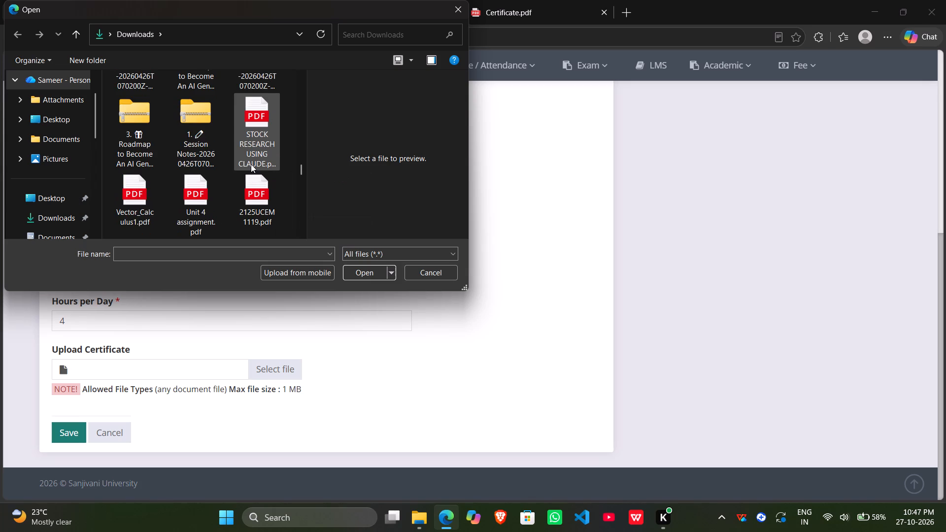
{"action": "scroll", "coordinate": [251, 164], "scroll_direction": "down", "scroll_amount": 2}
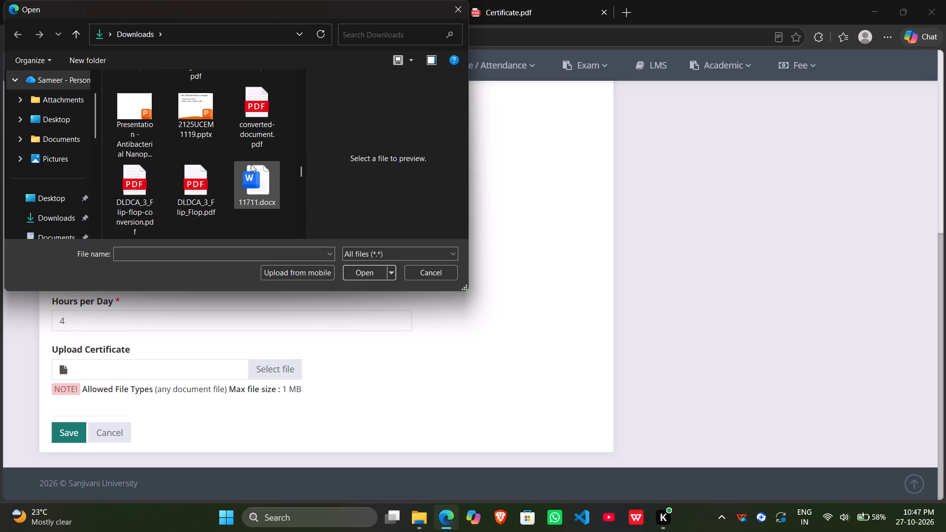
{"action": "scroll", "coordinate": [251, 164], "scroll_direction": "down", "scroll_amount": 1}
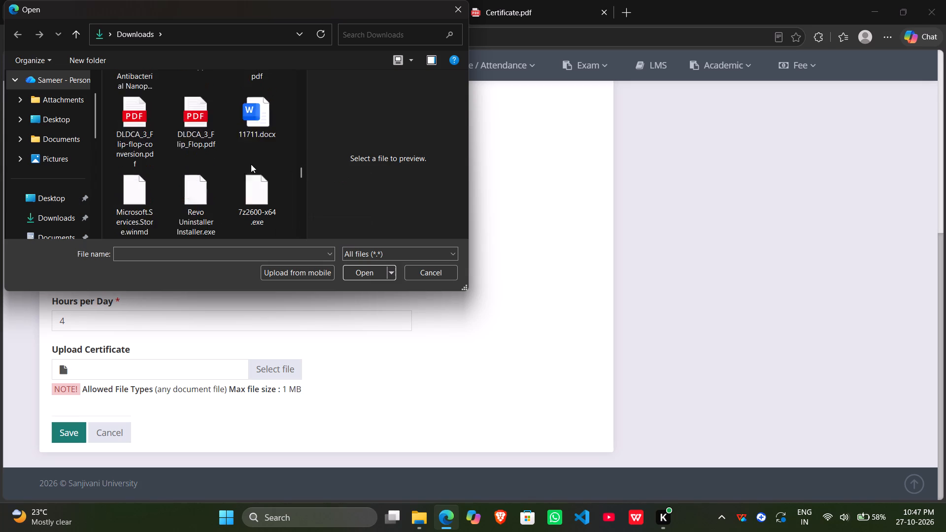
{"action": "scroll", "coordinate": [251, 164], "scroll_direction": "down", "scroll_amount": 2}
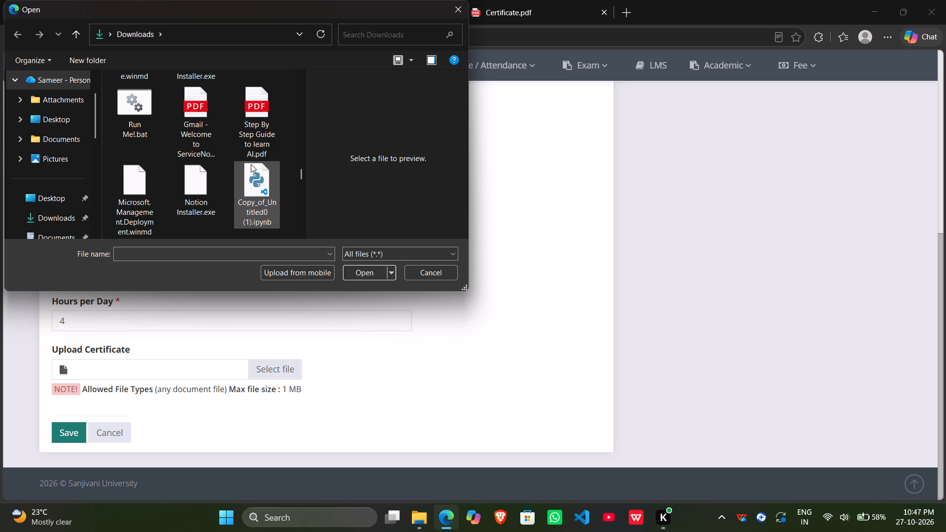
{"action": "scroll", "coordinate": [251, 164], "scroll_direction": "down", "scroll_amount": 3}
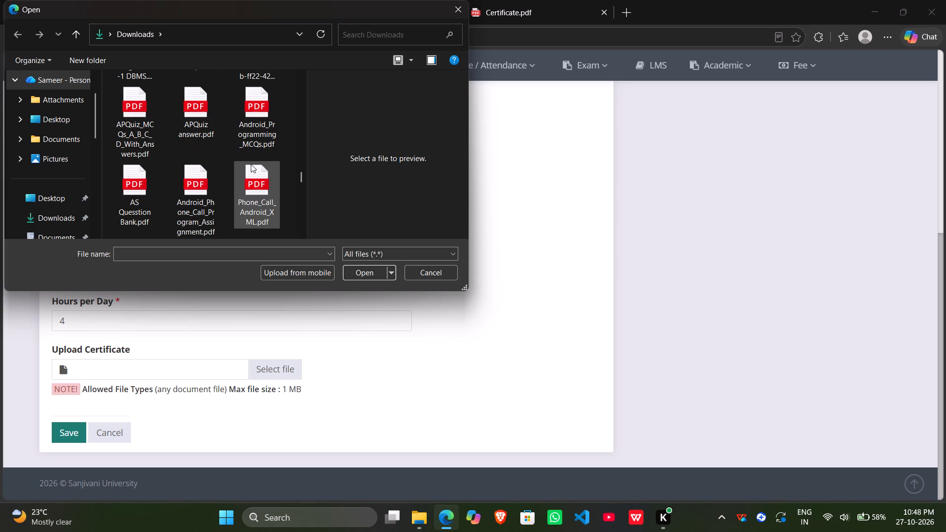
{"action": "scroll", "coordinate": [255, 166], "scroll_direction": "down", "scroll_amount": 1}
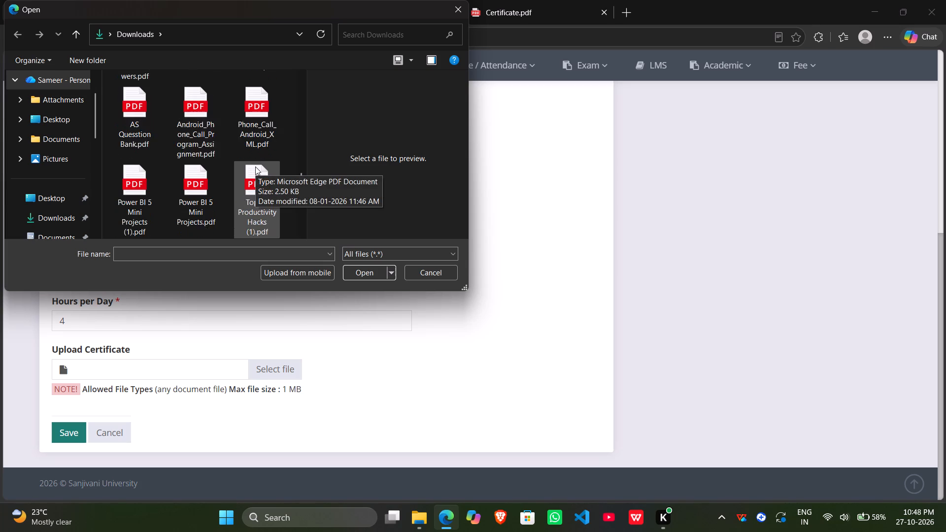
{"action": "scroll", "coordinate": [255, 166], "scroll_direction": "down", "scroll_amount": 1}
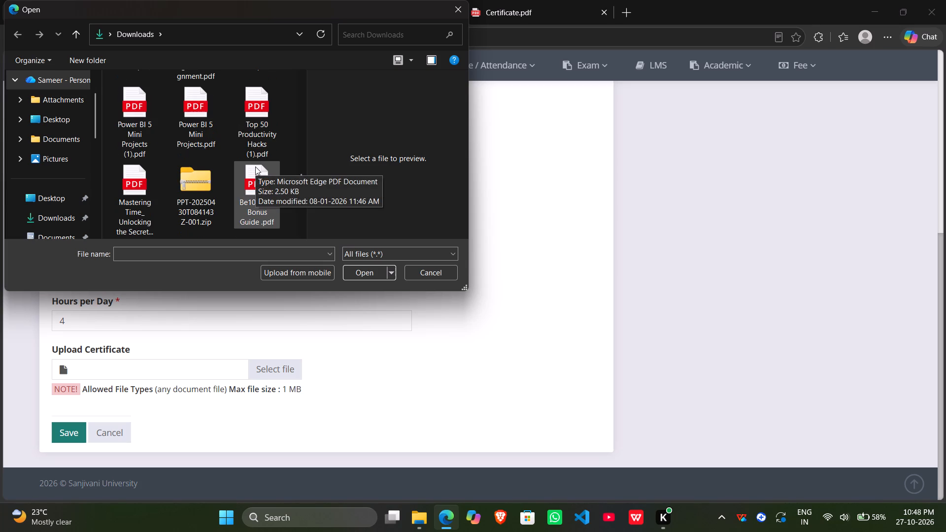
{"action": "left_click", "coordinate": [269, 177]}
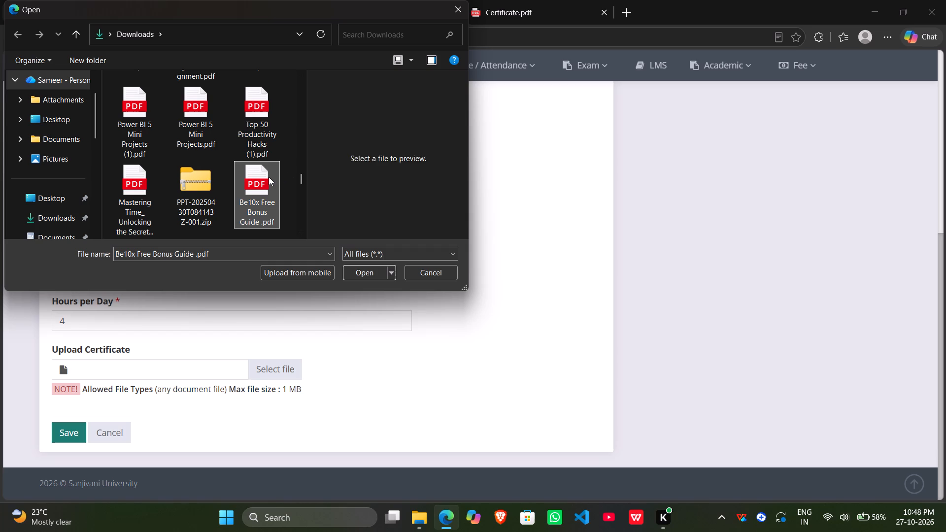
{"action": "scroll", "coordinate": [242, 189], "scroll_direction": "down", "scroll_amount": 1}
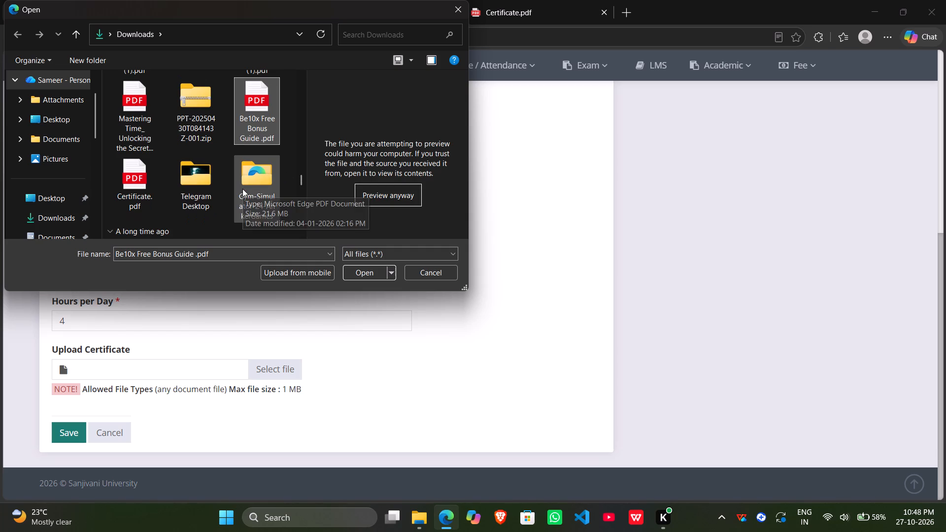
{"action": "left_click", "coordinate": [134, 184]}
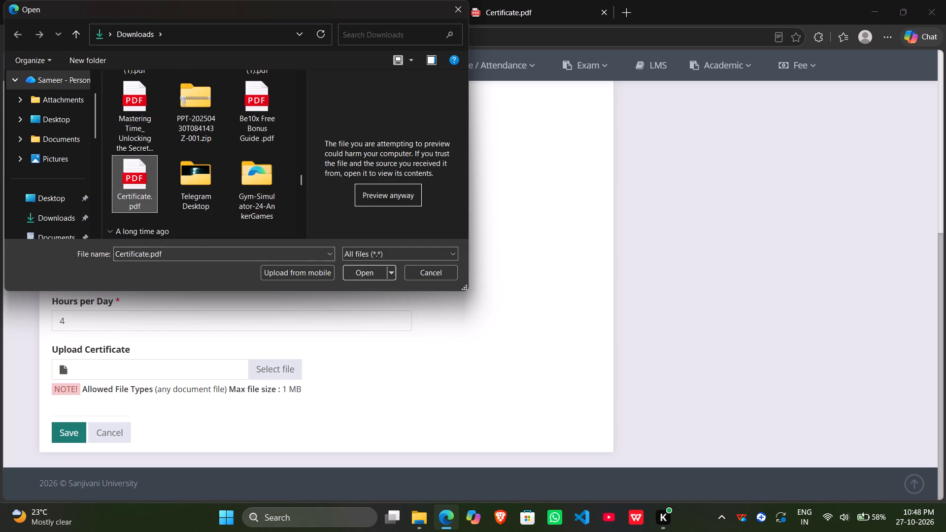
{"action": "left_click", "coordinate": [352, 273]}
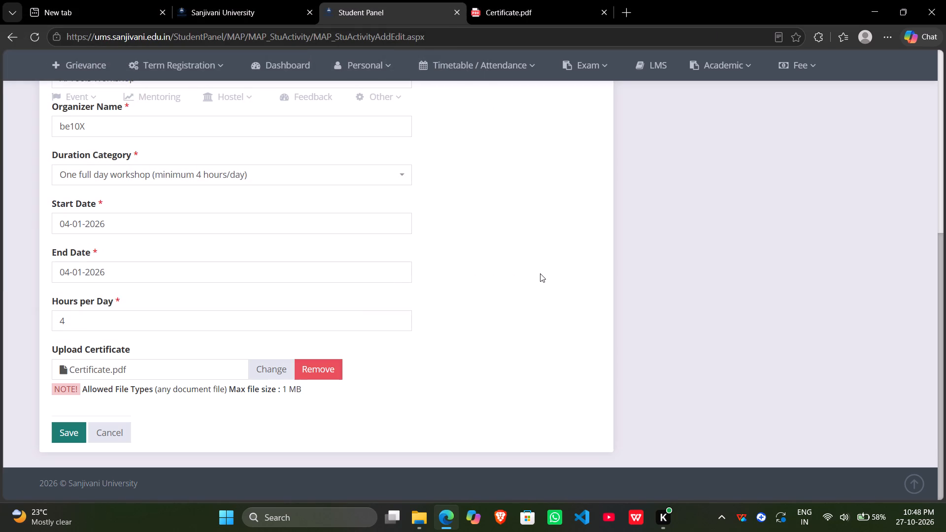
Save the completed be10X workshop activity.
{"action": "scroll", "coordinate": [460, 280], "scroll_direction": "down", "scroll_amount": 1}
{"action": "left_click", "coordinate": [66, 425]}
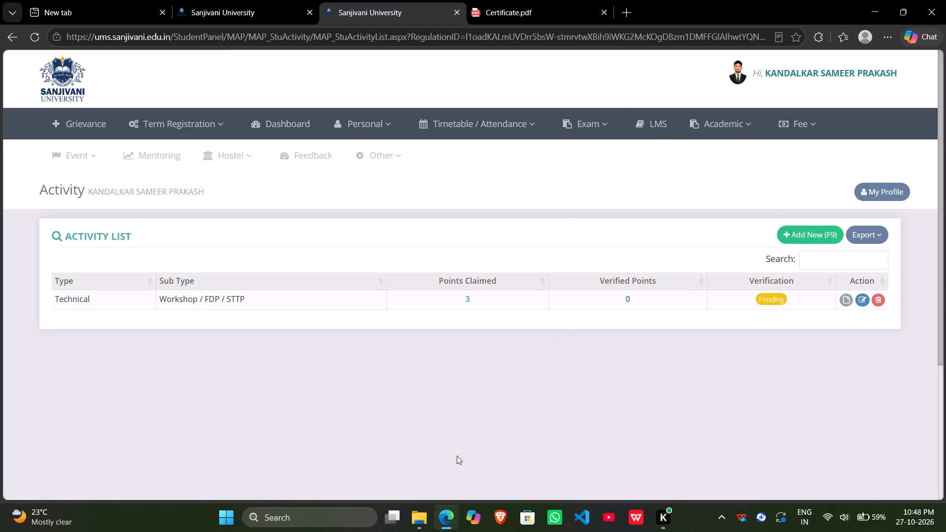
View the 5-Day AI Agents Intensive Course certificate image from File Explorer's Downloads folder, and return to the portal's Activity List.
{"action": "left_click", "coordinate": [420, 517]}
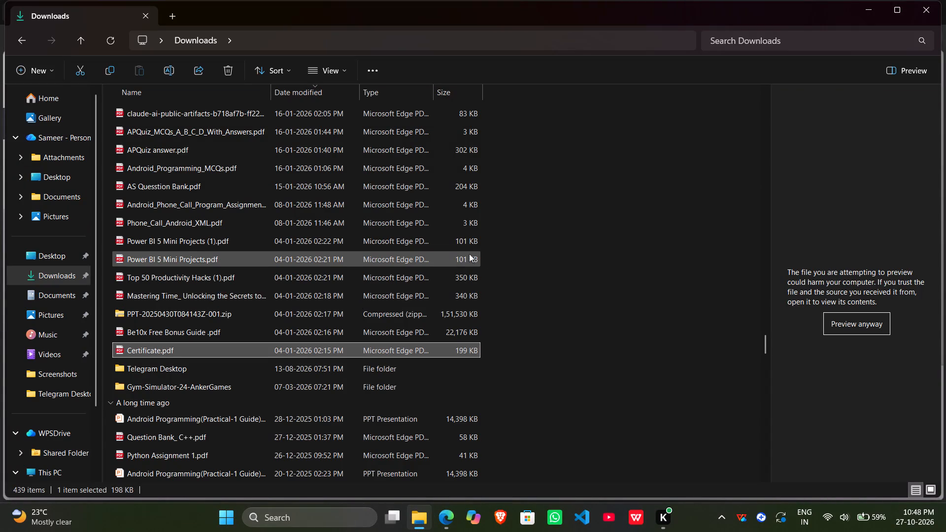
{"action": "scroll", "coordinate": [459, 257], "scroll_direction": "down", "scroll_amount": 2}
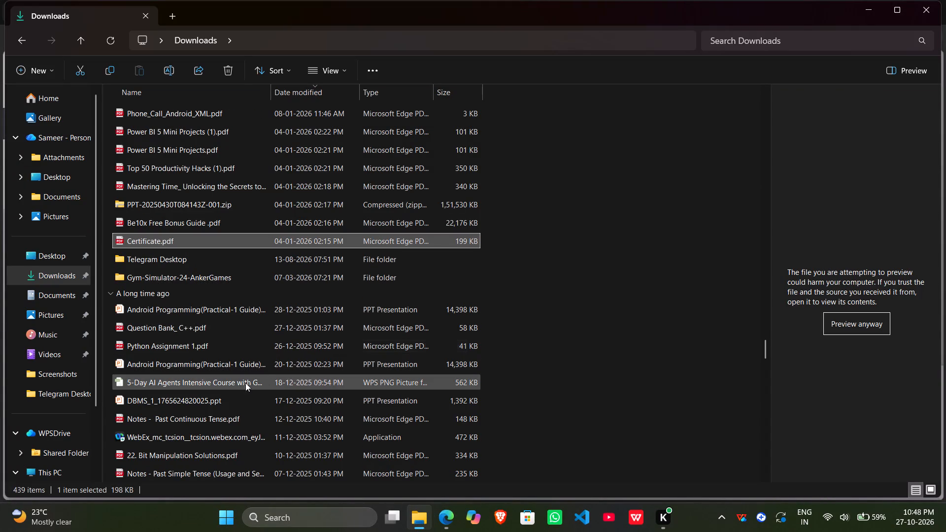
{"action": "double_click", "coordinate": [222, 385]}
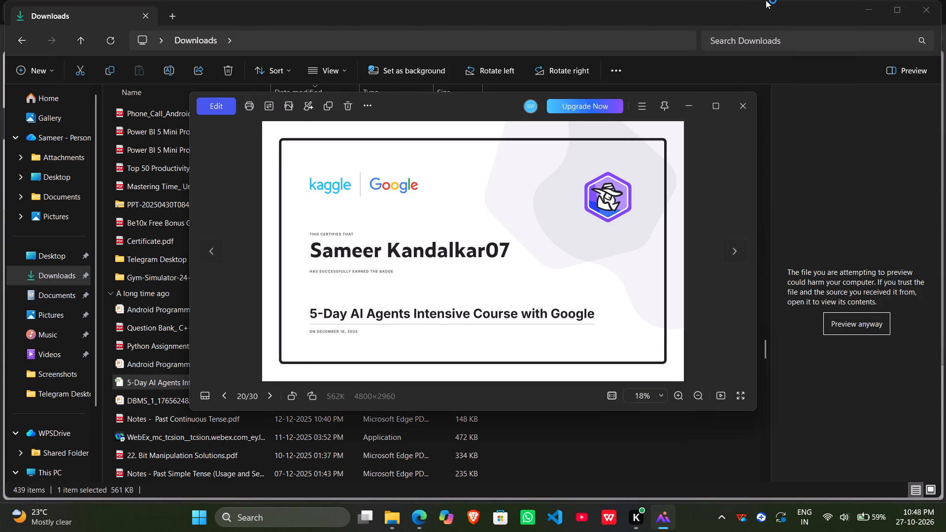
{"action": "left_click", "coordinate": [767, 0]}
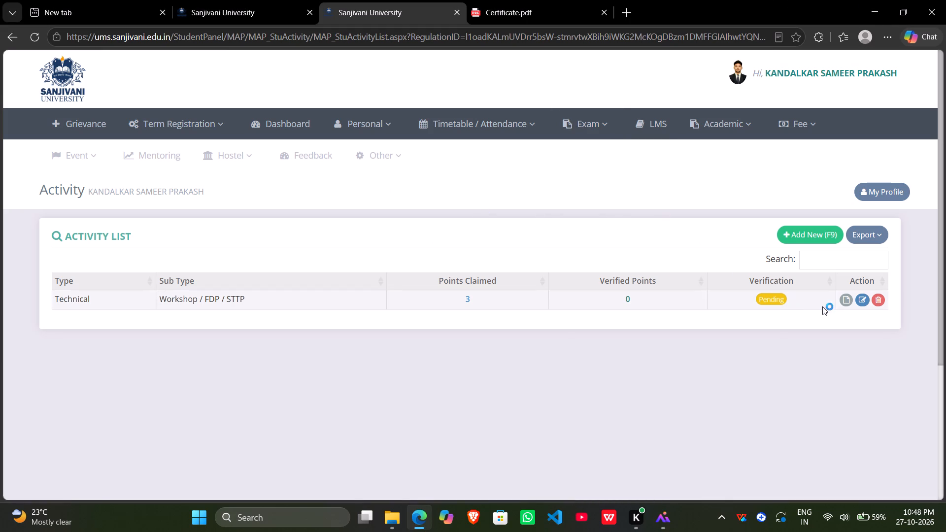
Start a new activity and set its Activity Type to Technical (SU (2025-2026)).
{"action": "left_click", "coordinate": [810, 233]}
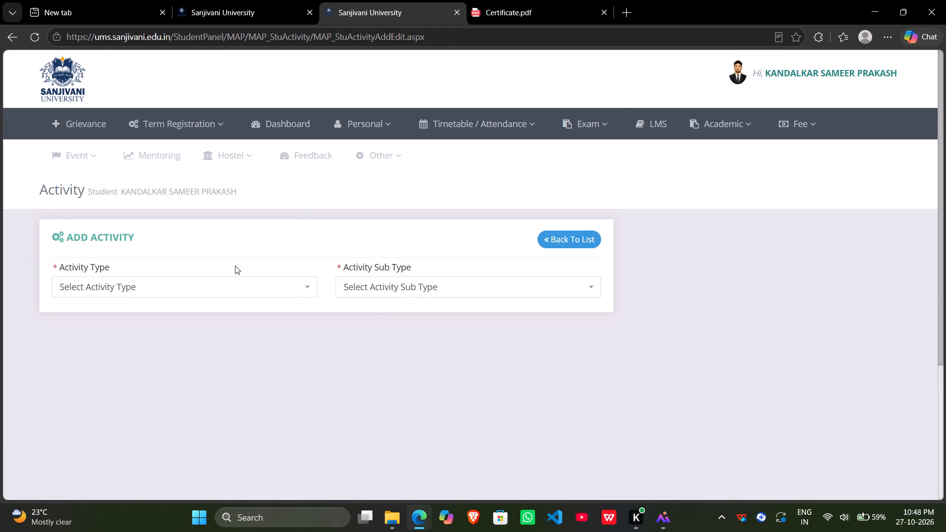
{"action": "left_click", "coordinate": [149, 283]}
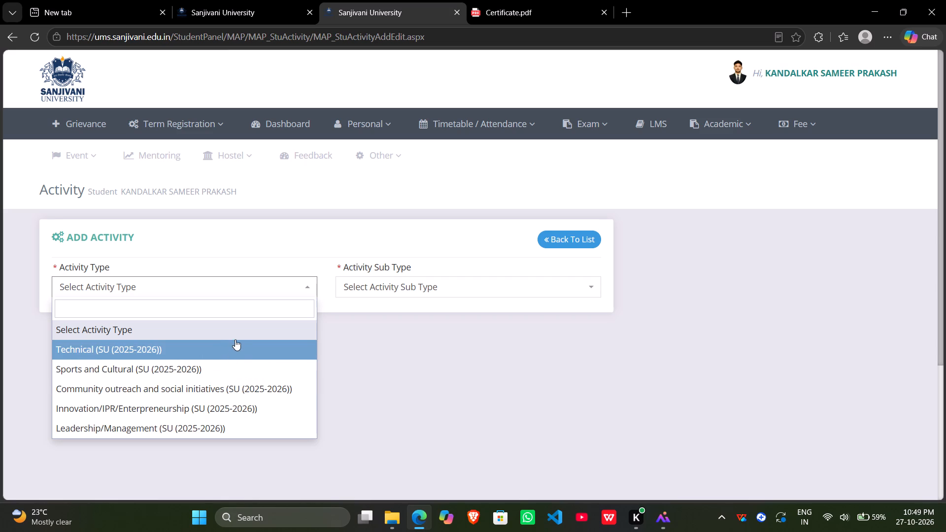
{"action": "left_click", "coordinate": [221, 347]}
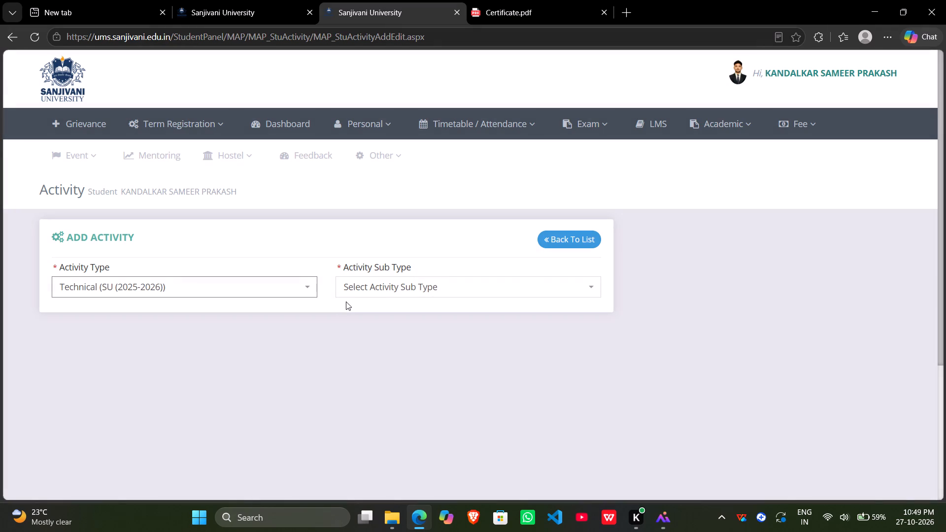
Set the Activity Sub Type to Internship / Professional Certification.
{"action": "left_click", "coordinate": [360, 290]}
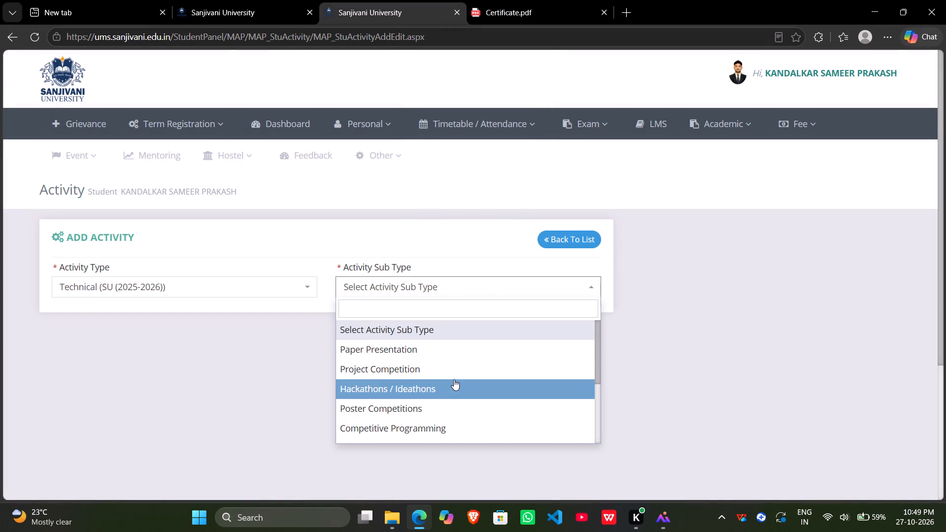
{"action": "scroll", "coordinate": [454, 379], "scroll_direction": "down", "scroll_amount": 3}
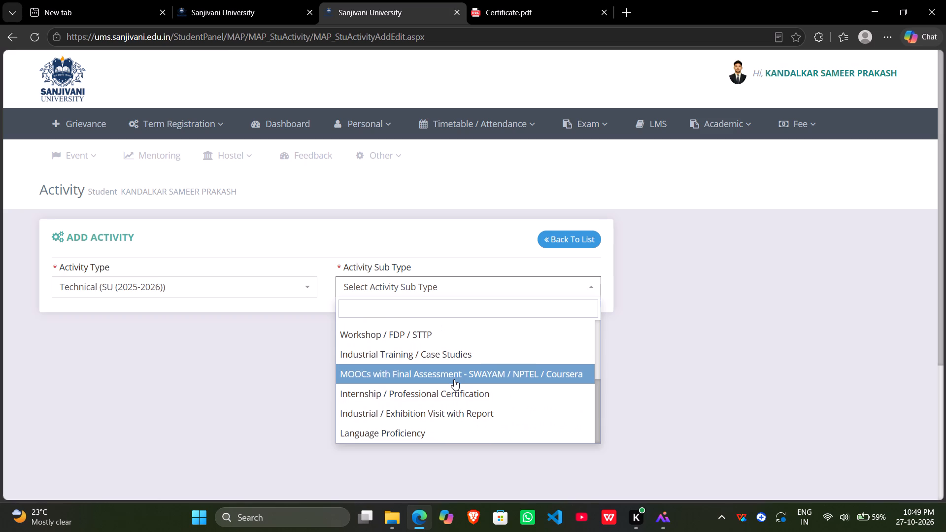
{"action": "scroll", "coordinate": [454, 379], "scroll_direction": "down", "scroll_amount": 1}
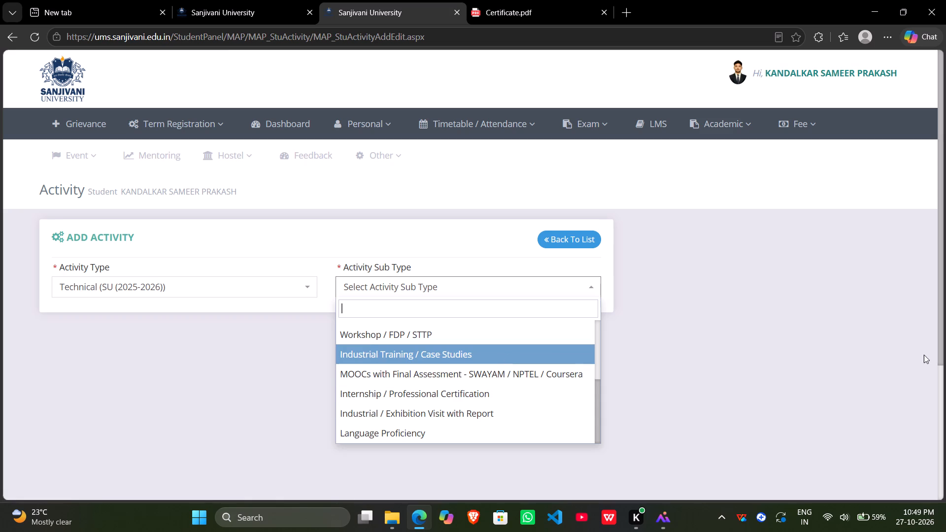
{"action": "left_click", "coordinate": [253, 0]}
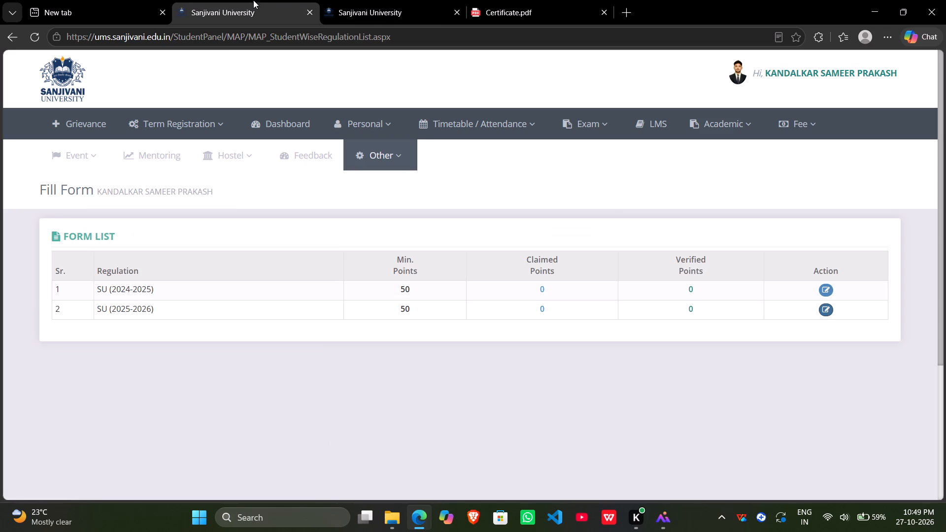
{"action": "left_click", "coordinate": [356, 0]}
{"action": "left_click", "coordinate": [522, 0]}
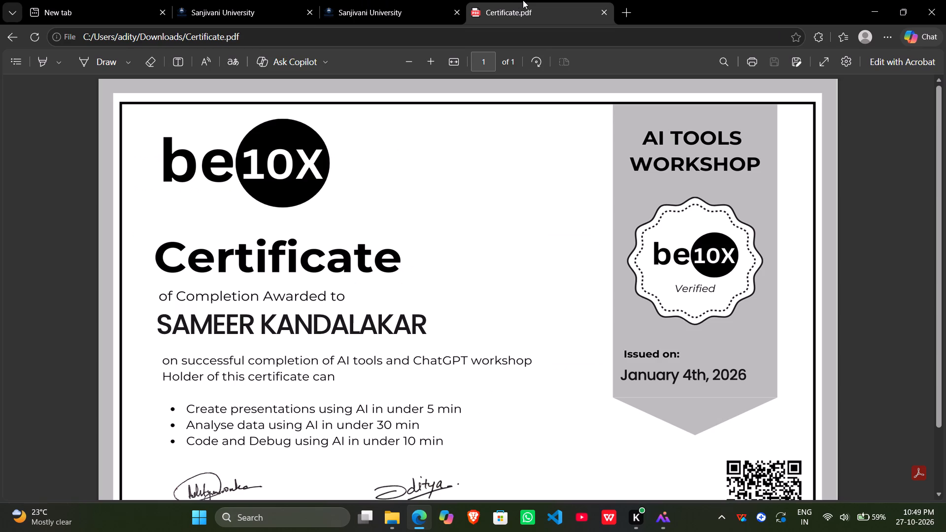
{"action": "left_click", "coordinate": [407, 0]}
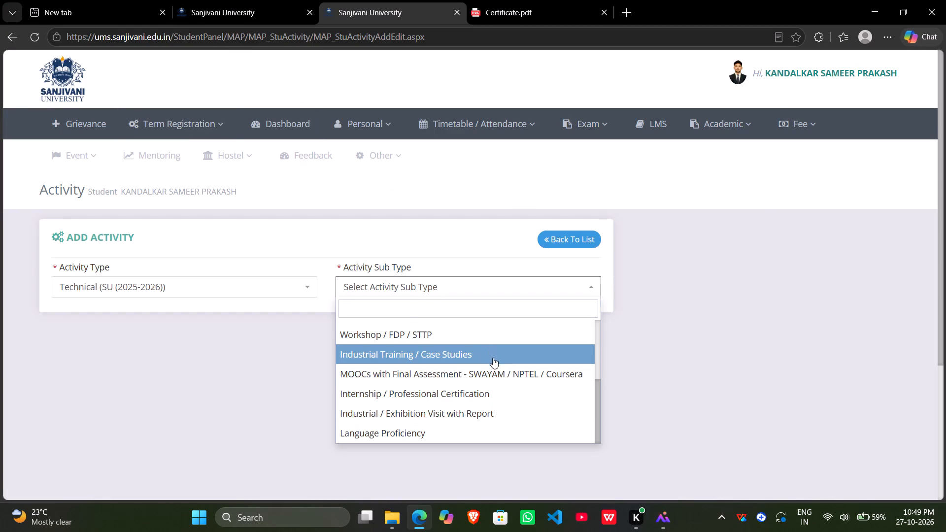
{"action": "scroll", "coordinate": [504, 372], "scroll_direction": "up", "scroll_amount": 1}
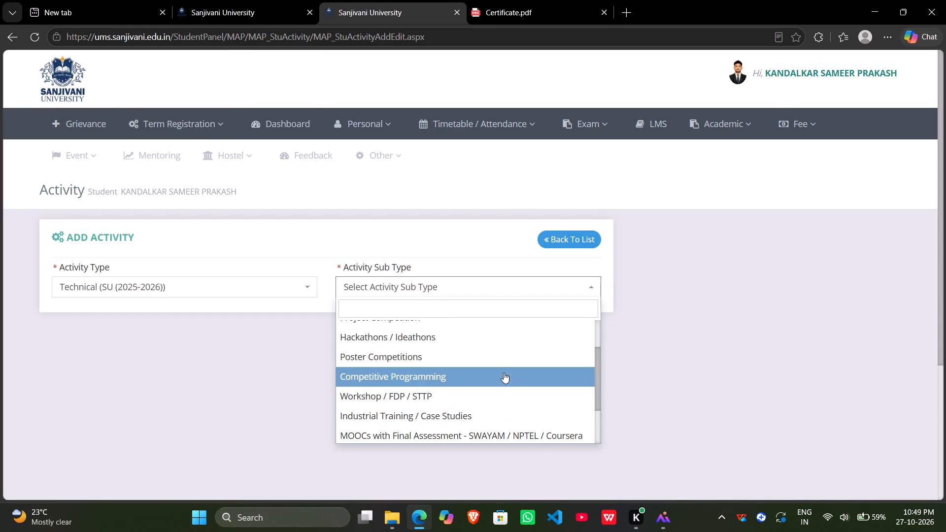
{"action": "scroll", "coordinate": [487, 354], "scroll_direction": "down", "scroll_amount": 1}
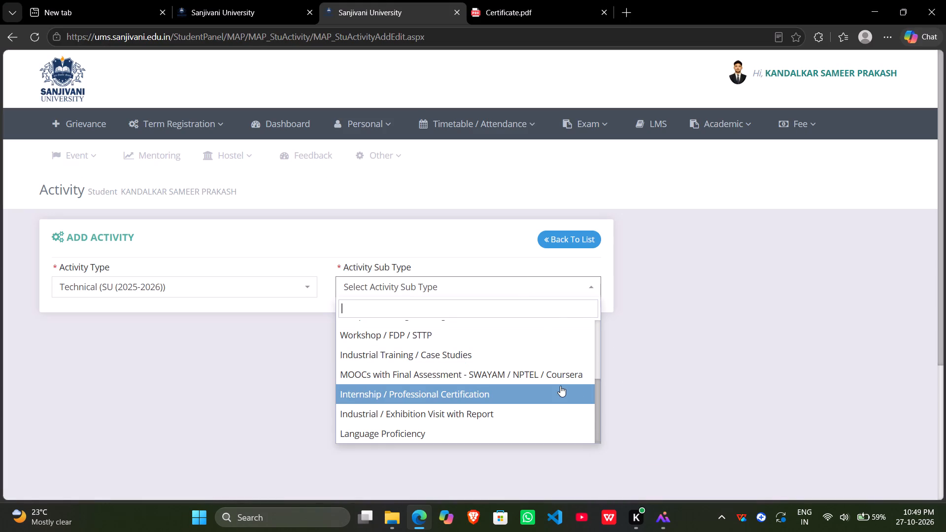
{"action": "left_click", "coordinate": [560, 386]}
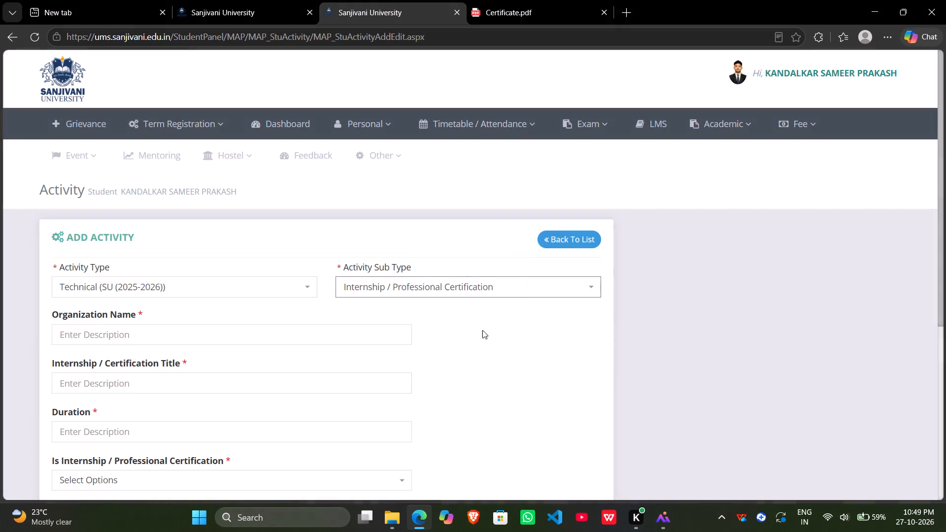
Enter "Kaggle Goggle" as the Organization Name.
{"action": "scroll", "coordinate": [339, 333], "scroll_direction": "down", "scroll_amount": 1}
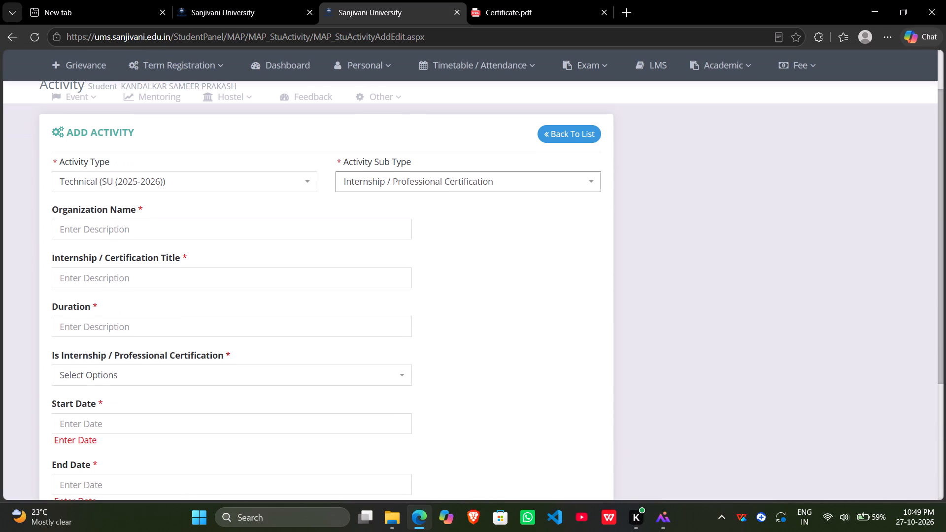
{"action": "left_click", "coordinate": [95, 233]}
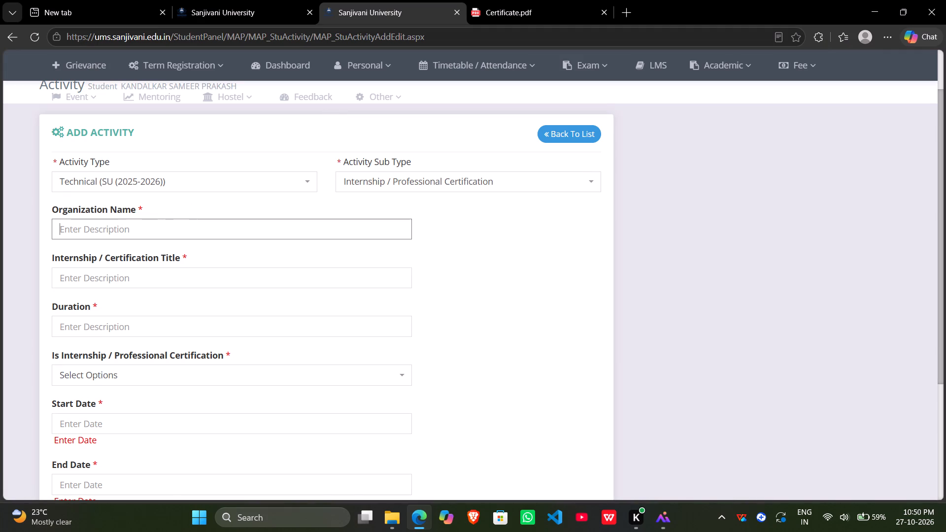
{"action": "type", "text": "Kaggle"}
{"action": "key", "text": "space"}
{"action": "type", "text": "Goggle"}
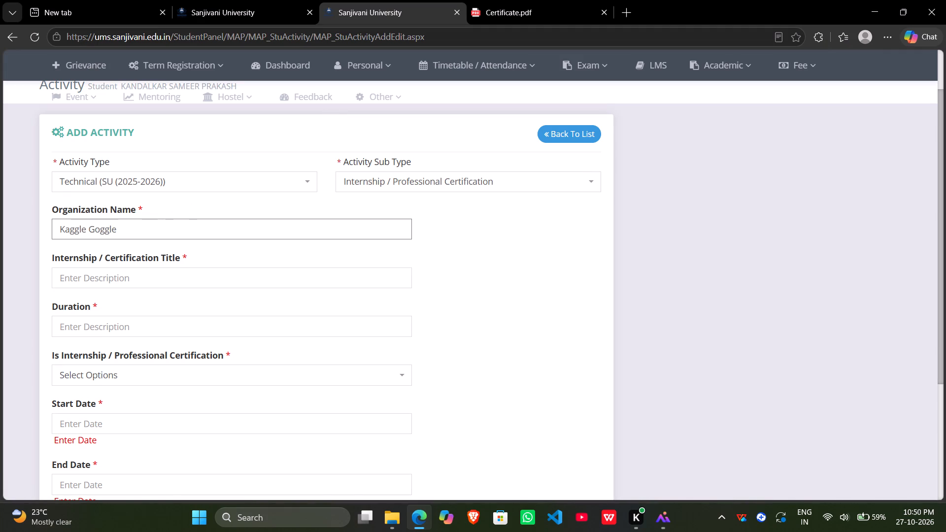
Enter "International" as the Internship / Certification Title.
{"action": "left_click", "coordinate": [89, 275]}
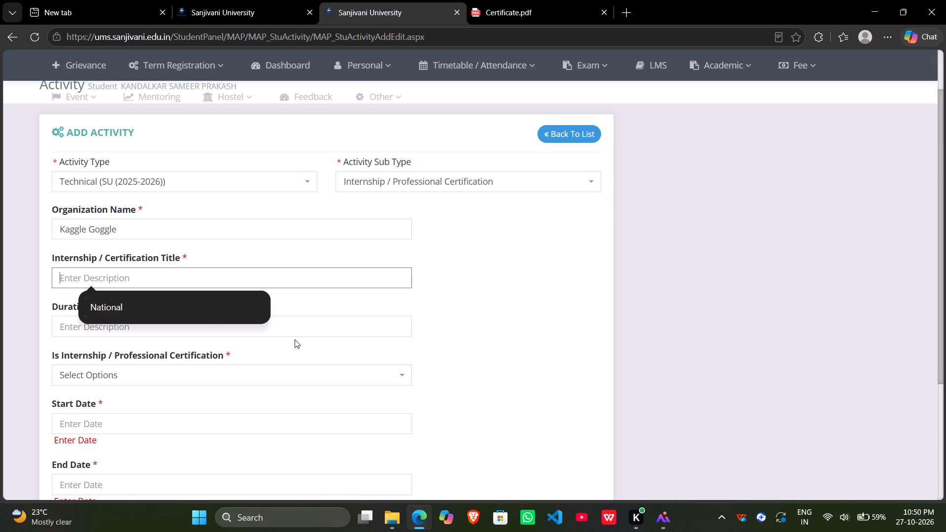
{"action": "type", "text": "Internati"}
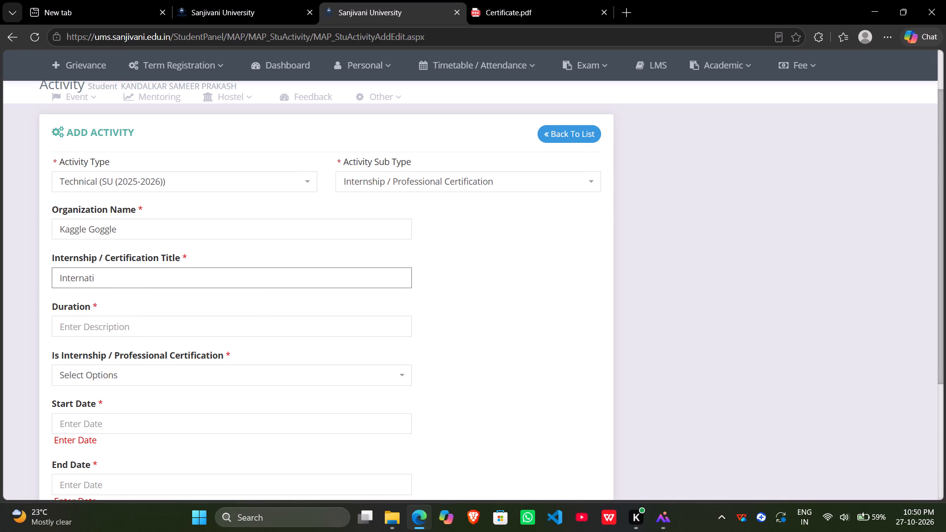
{"action": "type", "text": "onal"}
{"action": "left_click", "coordinate": [68, 325]}
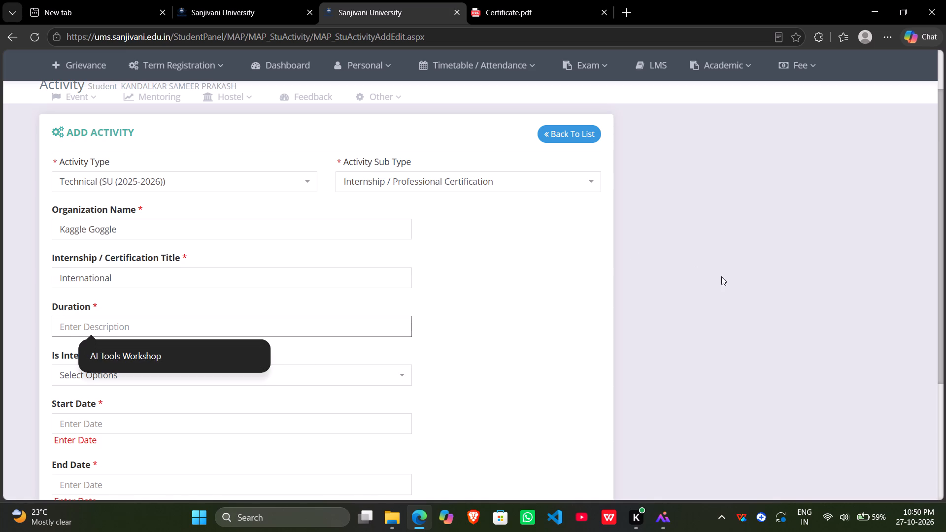
{"action": "left_click", "coordinate": [748, 319]}
Open the file chooser for Upload Authority Letter / Certificate and look through the Downloads folder for the course certificate.
{"action": "scroll", "coordinate": [588, 344], "scroll_direction": "down", "scroll_amount": 1}
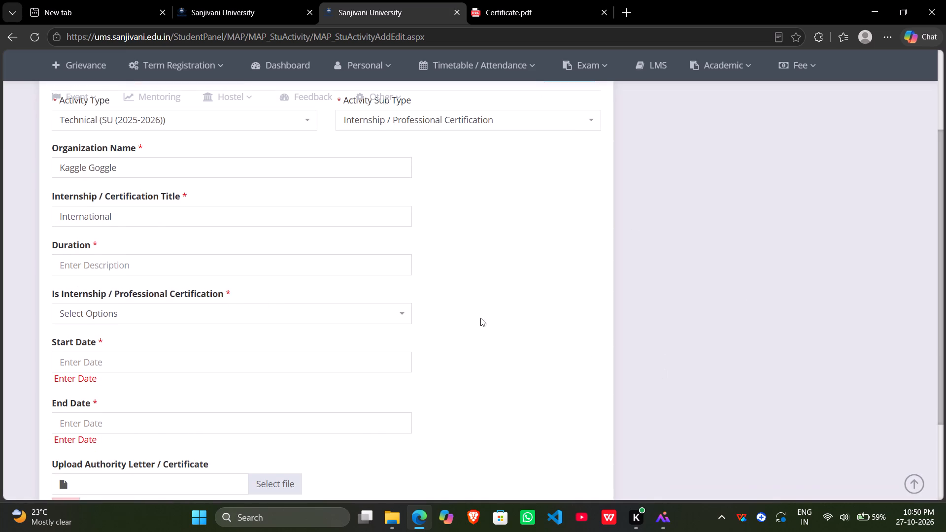
{"action": "scroll", "coordinate": [429, 300], "scroll_direction": "down", "scroll_amount": 4}
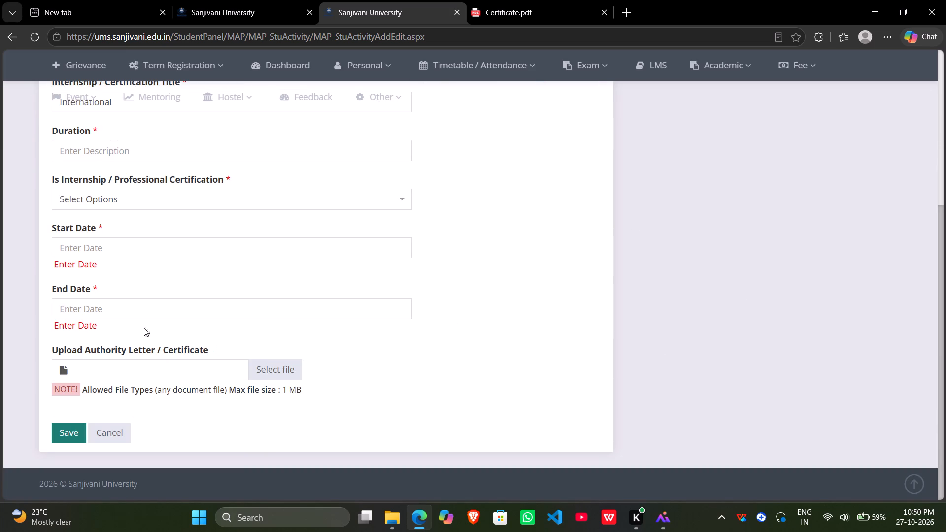
{"action": "left_click", "coordinate": [61, 369]}
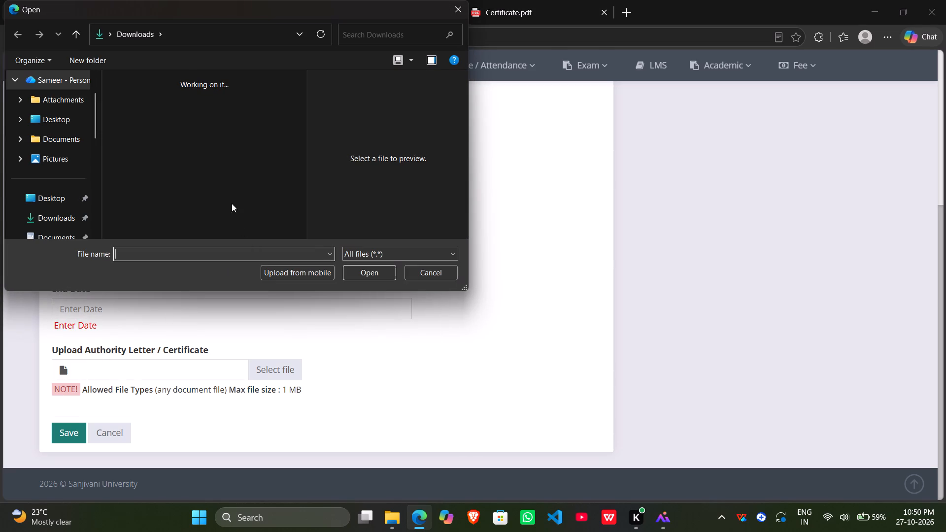
{"action": "scroll", "coordinate": [230, 159], "scroll_direction": "down", "scroll_amount": 19}
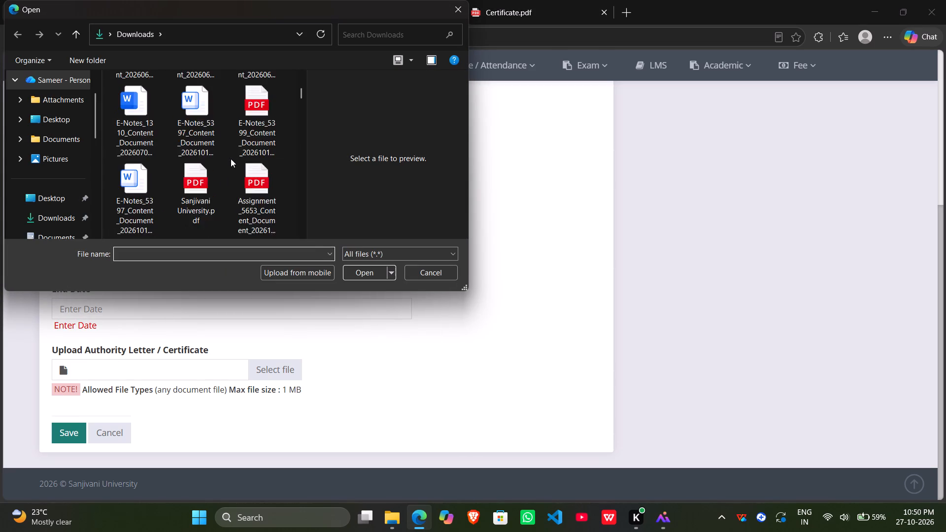
{"action": "scroll", "coordinate": [231, 159], "scroll_direction": "down", "scroll_amount": 17}
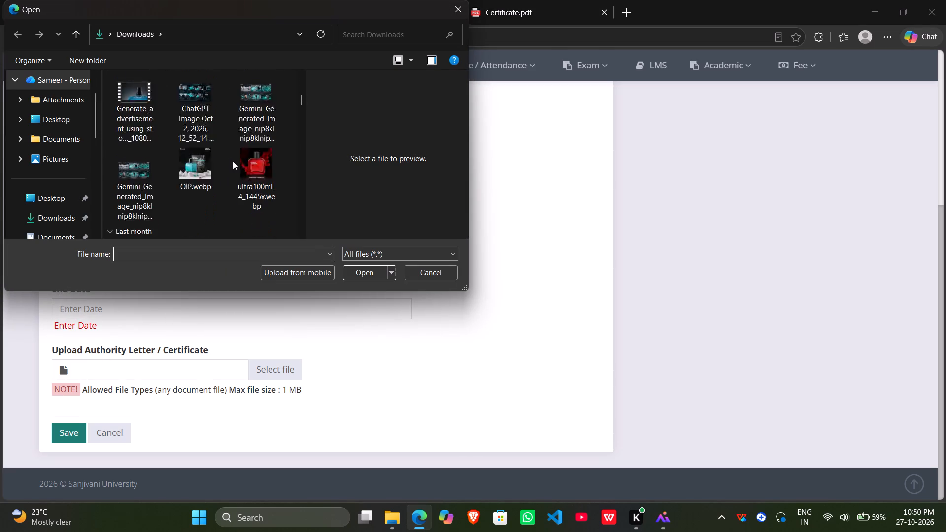
{"action": "scroll", "coordinate": [233, 161], "scroll_direction": "down", "scroll_amount": 18}
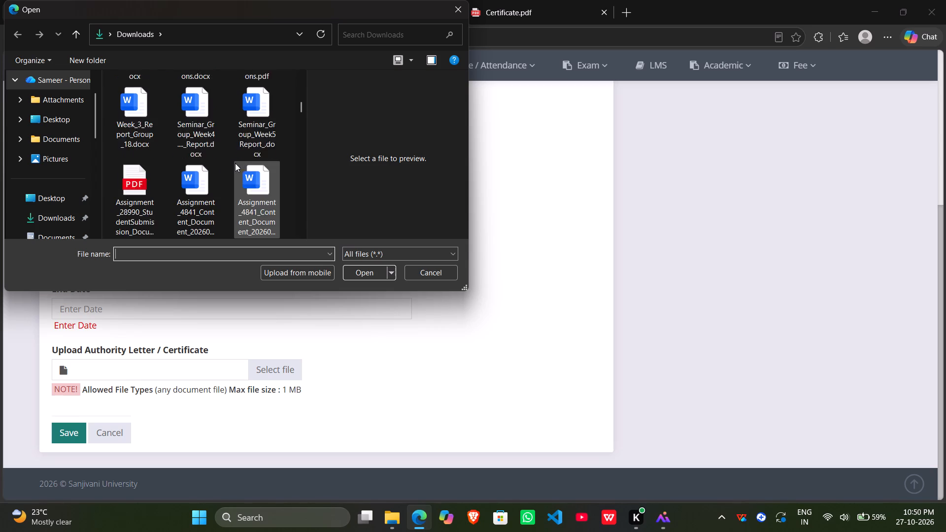
{"action": "scroll", "coordinate": [235, 163], "scroll_direction": "down", "scroll_amount": 3}
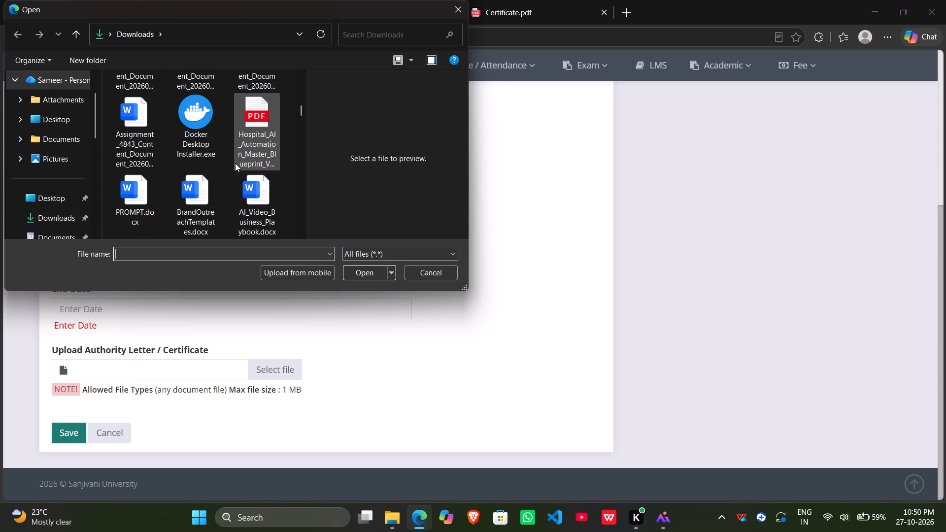
{"action": "scroll", "coordinate": [235, 163], "scroll_direction": "down", "scroll_amount": 2}
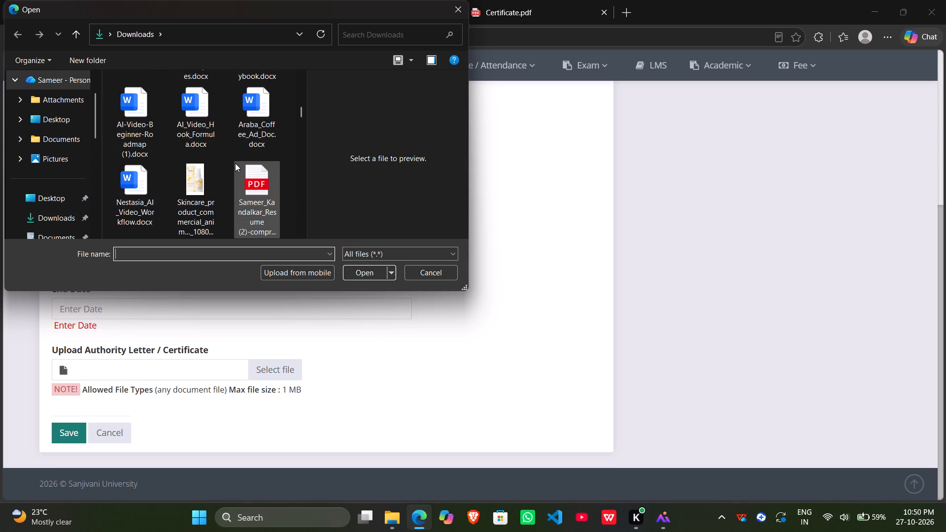
{"action": "scroll", "coordinate": [235, 163], "scroll_direction": "down", "scroll_amount": 1}
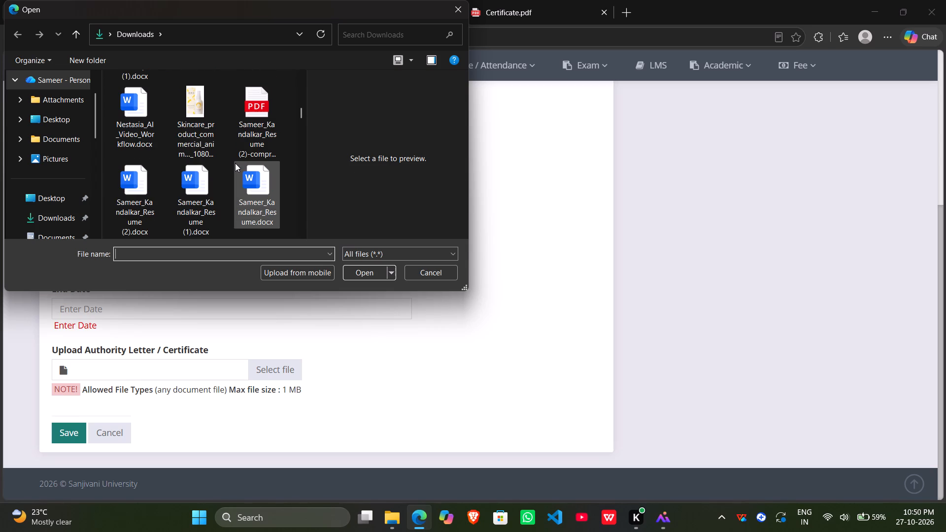
{"action": "scroll", "coordinate": [235, 163], "scroll_direction": "down", "scroll_amount": 2}
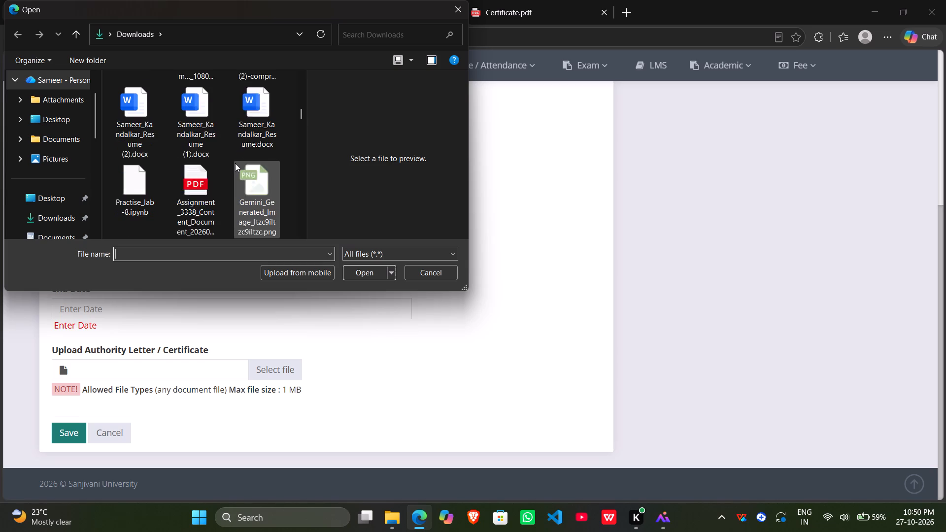
{"action": "scroll", "coordinate": [235, 163], "scroll_direction": "down", "scroll_amount": 3}
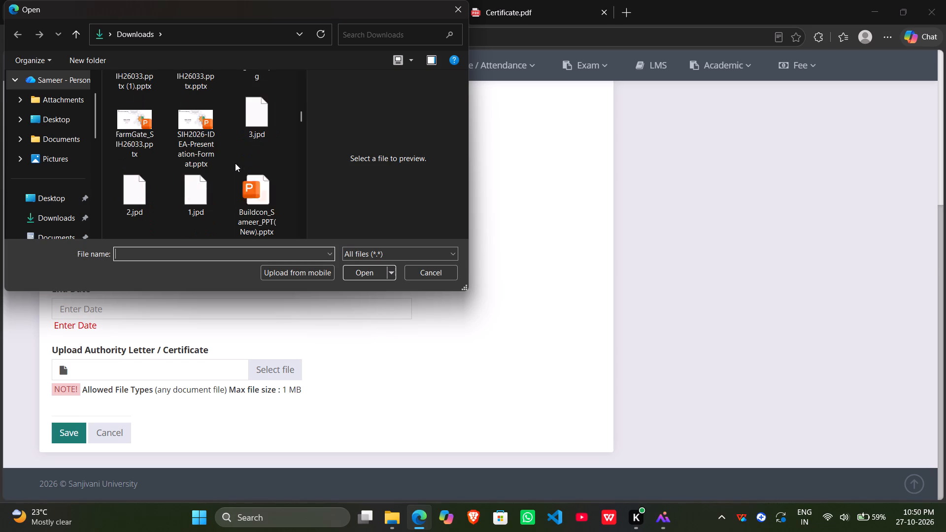
{"action": "scroll", "coordinate": [235, 163], "scroll_direction": "down", "scroll_amount": 3}
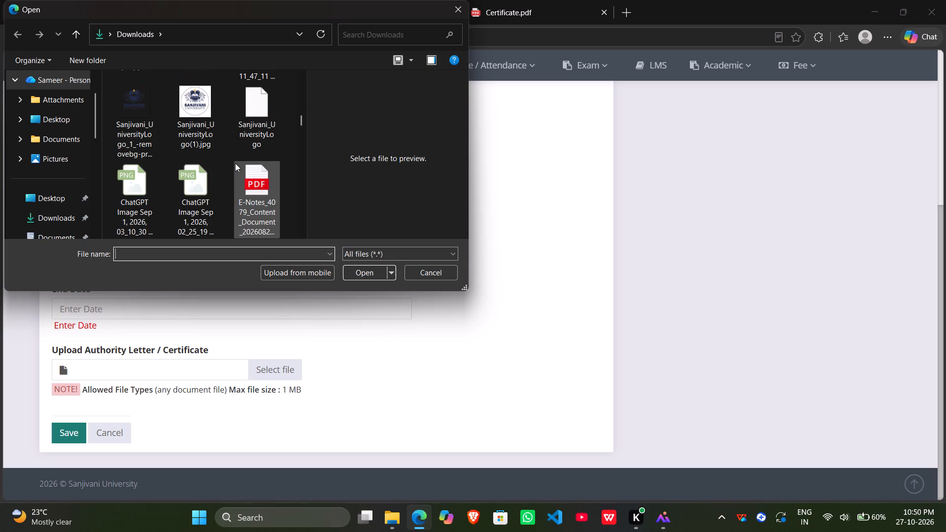
{"action": "scroll", "coordinate": [235, 163], "scroll_direction": "down", "scroll_amount": 4}
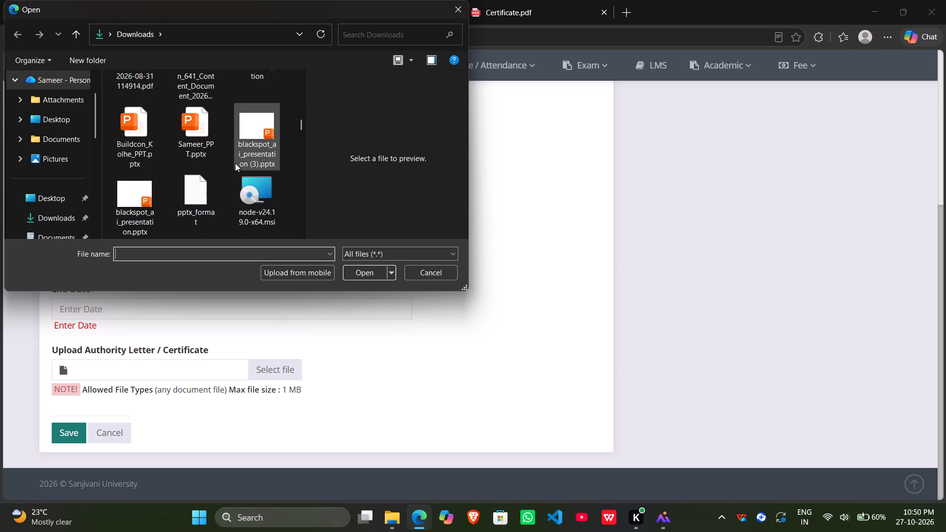
{"action": "scroll", "coordinate": [235, 163], "scroll_direction": "down", "scroll_amount": 1}
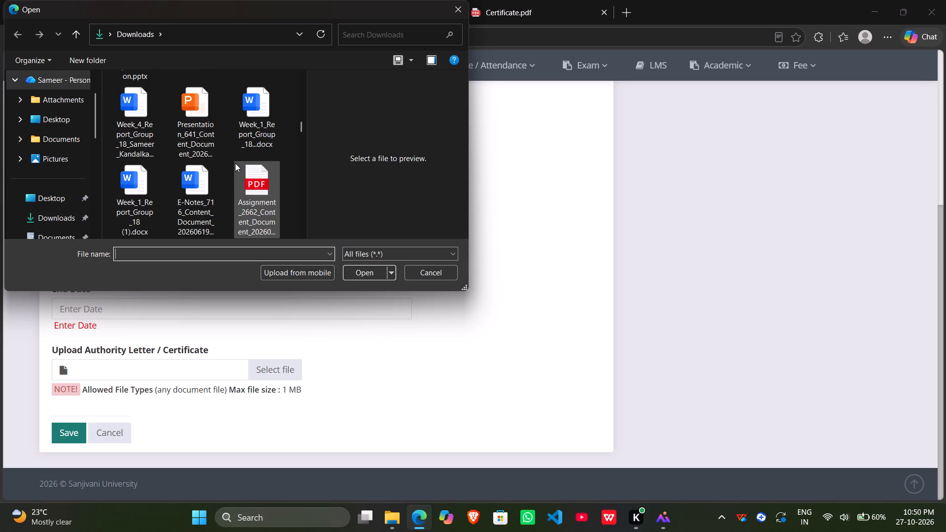
{"action": "scroll", "coordinate": [235, 163], "scroll_direction": "down", "scroll_amount": 3}
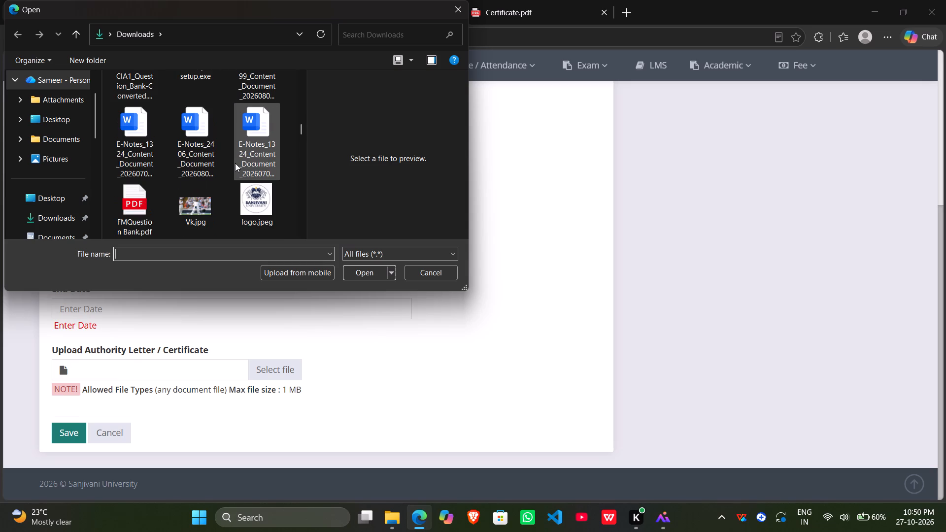
{"action": "scroll", "coordinate": [235, 163], "scroll_direction": "down", "scroll_amount": 2}
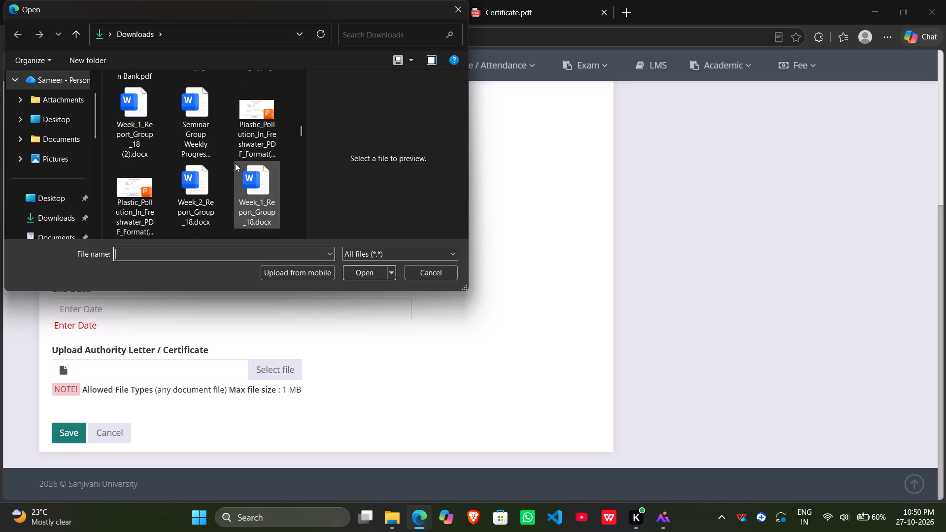
{"action": "scroll", "coordinate": [235, 163], "scroll_direction": "down", "scroll_amount": 3}
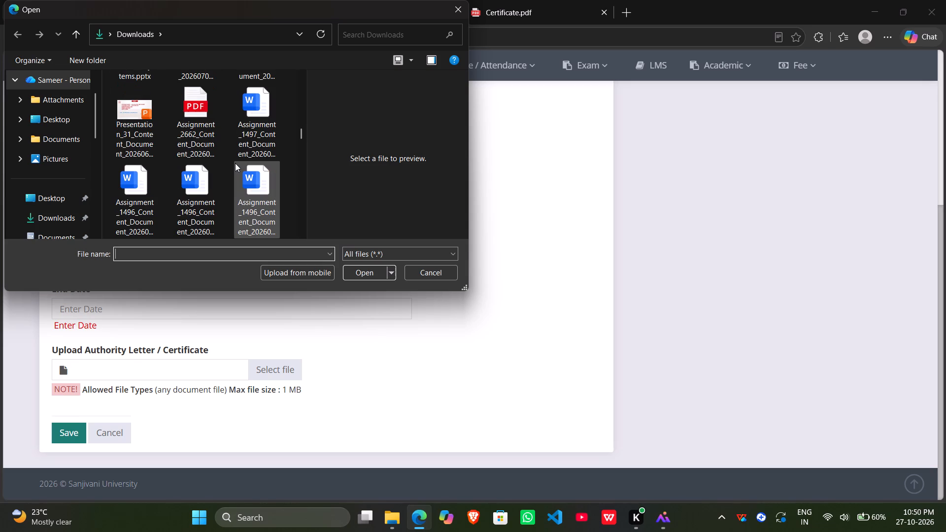
{"action": "scroll", "coordinate": [235, 163], "scroll_direction": "down", "scroll_amount": 3}
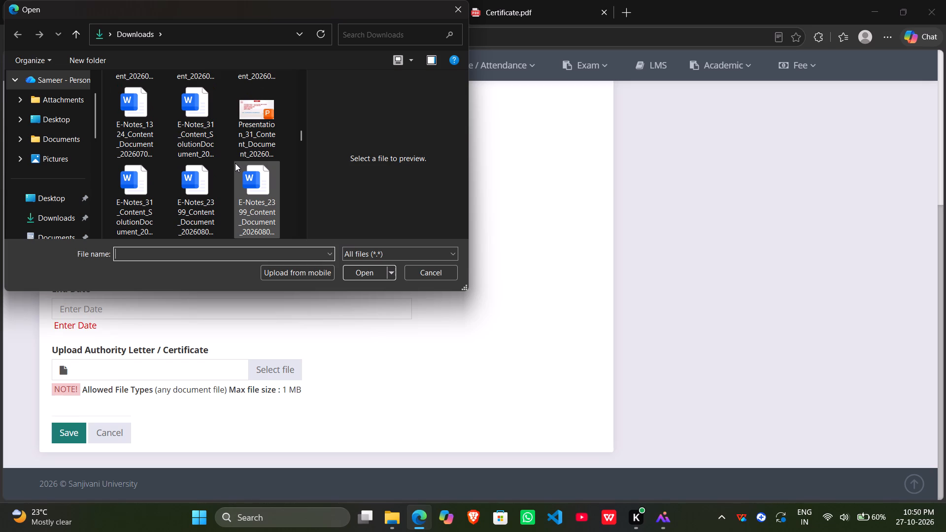
{"action": "scroll", "coordinate": [235, 163], "scroll_direction": "down", "scroll_amount": 1}
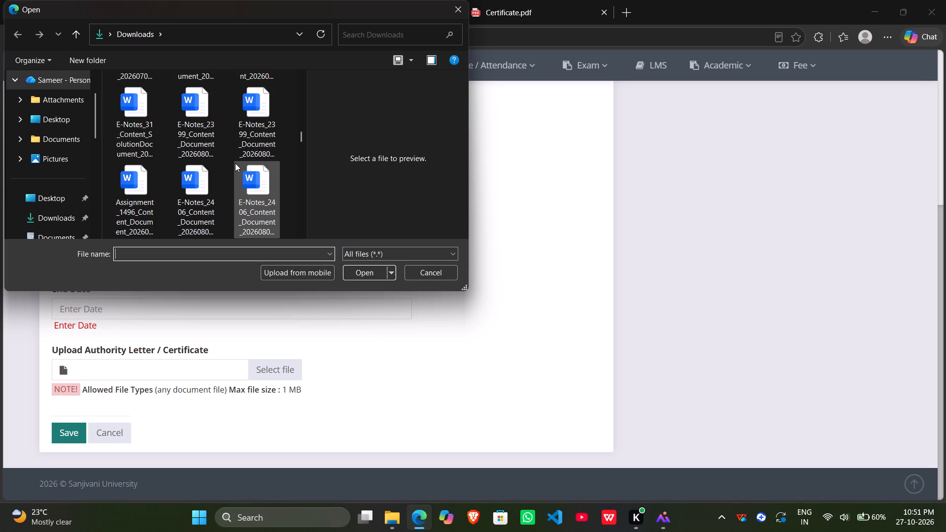
{"action": "scroll", "coordinate": [235, 163], "scroll_direction": "down", "scroll_amount": 4}
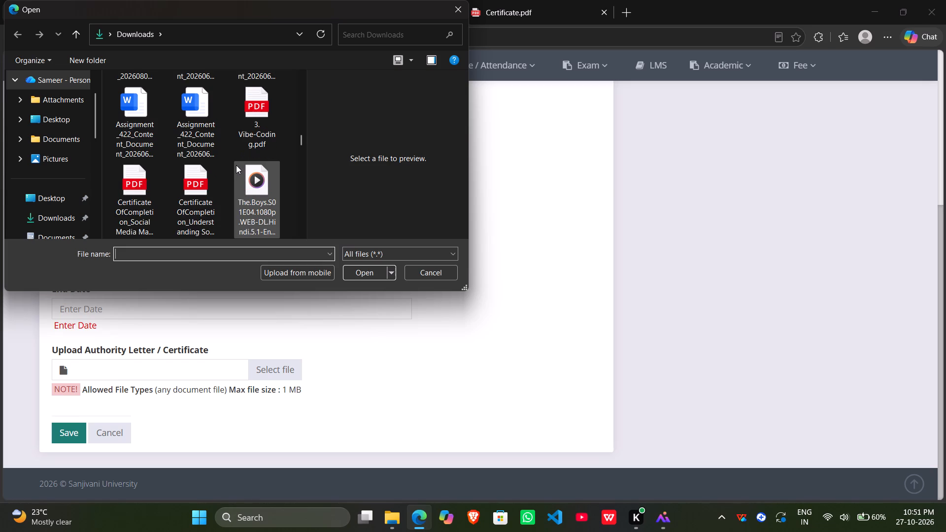
{"action": "scroll", "coordinate": [236, 165], "scroll_direction": "down", "scroll_amount": 3}
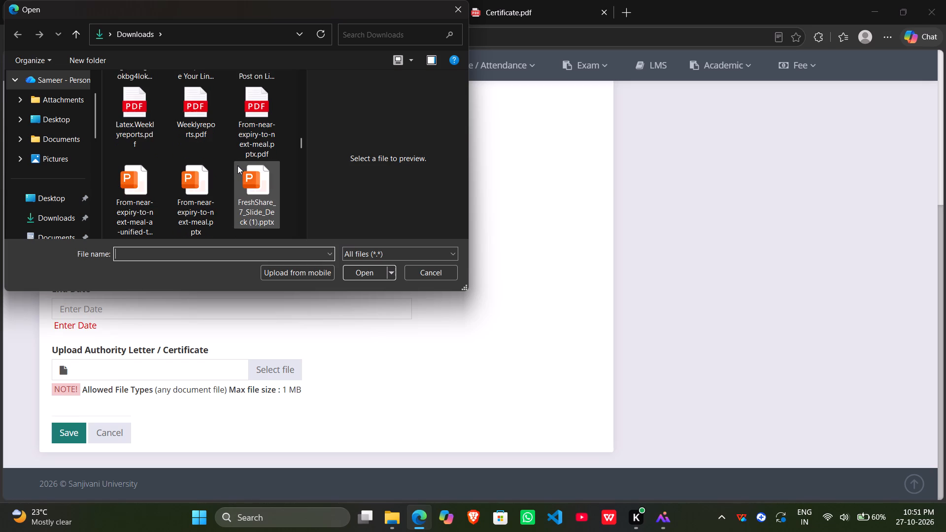
{"action": "scroll", "coordinate": [237, 166], "scroll_direction": "down", "scroll_amount": 5}
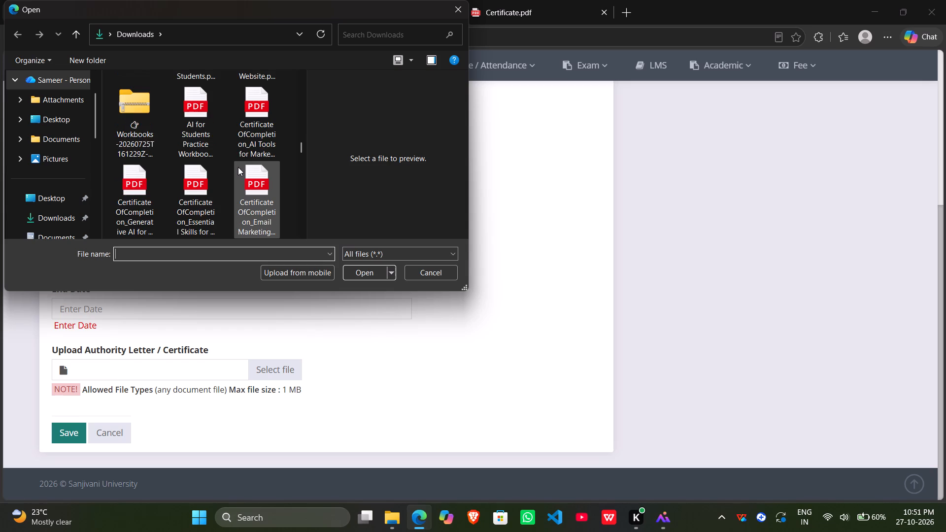
{"action": "scroll", "coordinate": [238, 167], "scroll_direction": "down", "scroll_amount": 11}
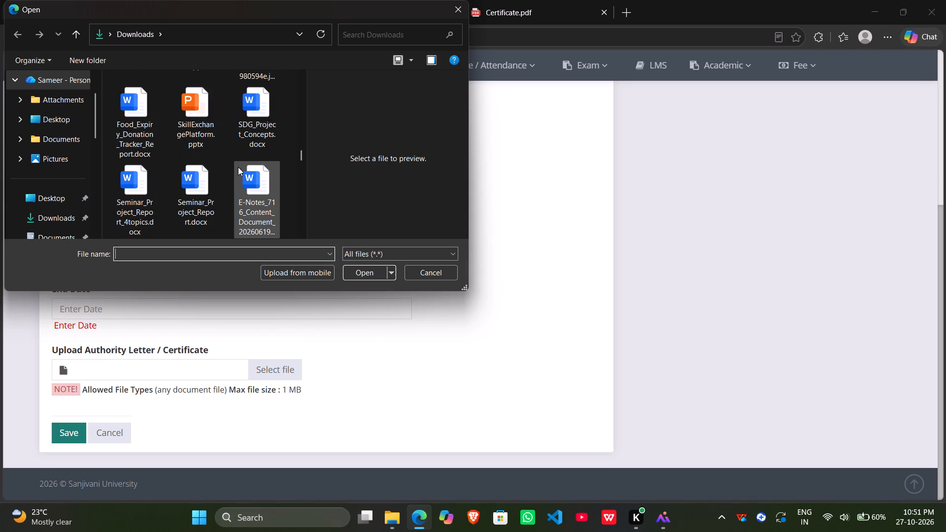
{"action": "scroll", "coordinate": [238, 167], "scroll_direction": "up", "scroll_amount": 2}
{"action": "scroll", "coordinate": [238, 167], "scroll_direction": "down", "scroll_amount": 2}
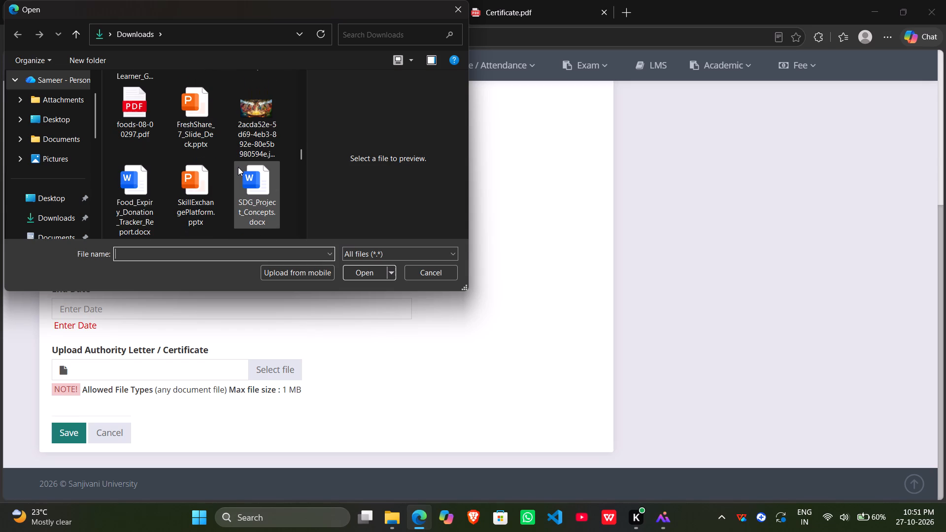
{"action": "scroll", "coordinate": [238, 167], "scroll_direction": "down", "scroll_amount": 4}
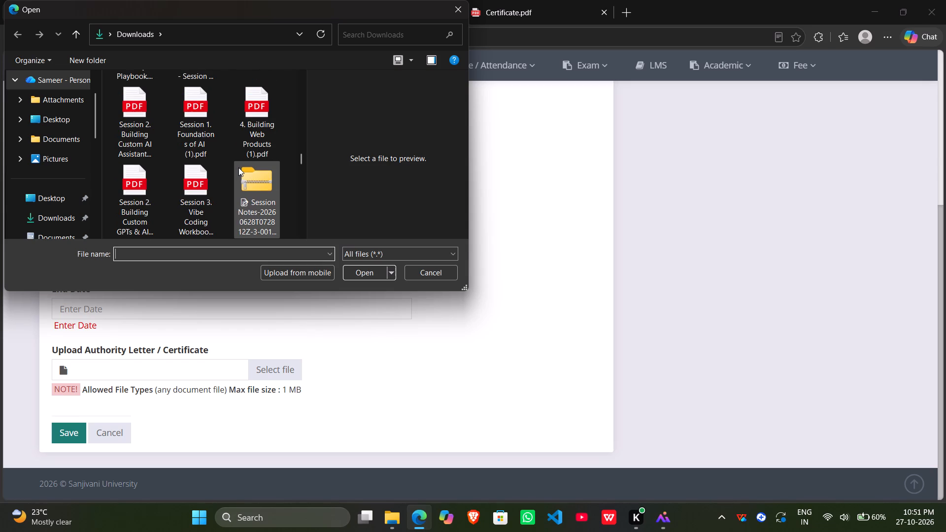
{"action": "scroll", "coordinate": [238, 167], "scroll_direction": "down", "scroll_amount": 4}
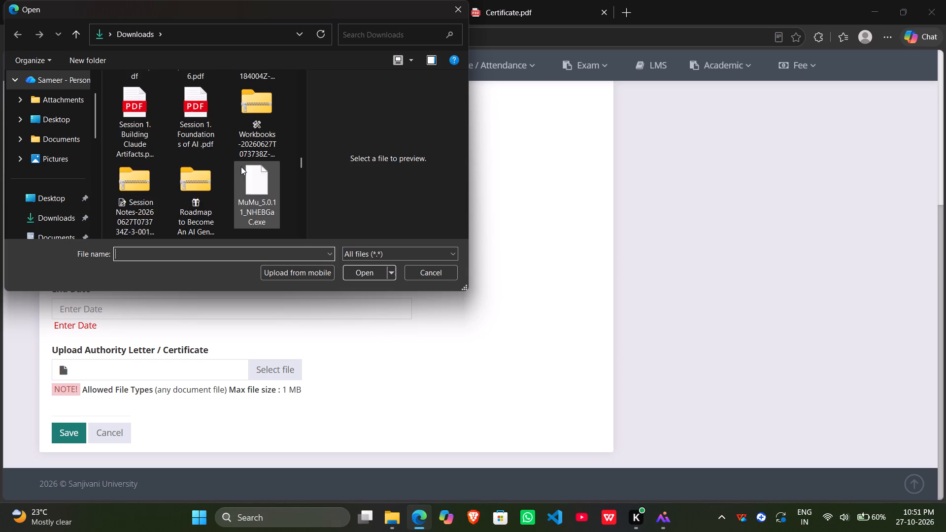
{"action": "scroll", "coordinate": [241, 166], "scroll_direction": "down", "scroll_amount": 3}
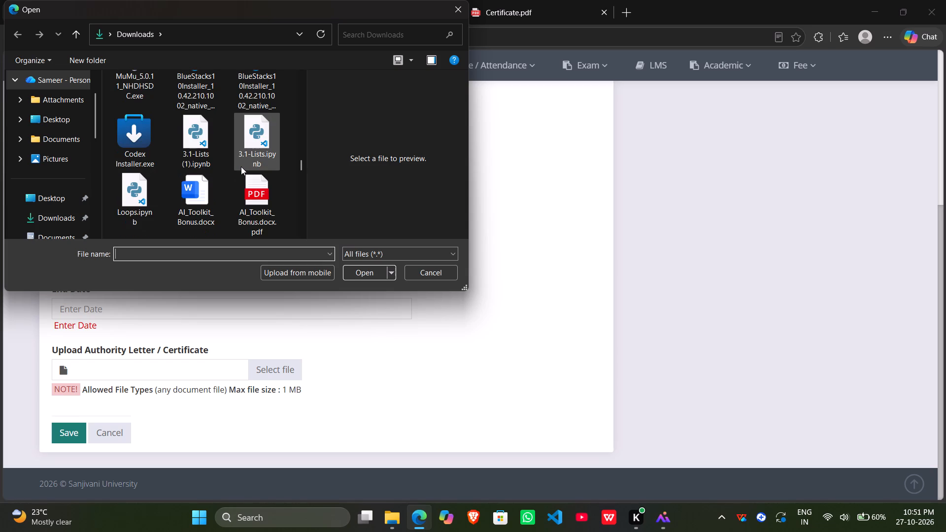
{"action": "scroll", "coordinate": [241, 166], "scroll_direction": "down", "scroll_amount": 2}
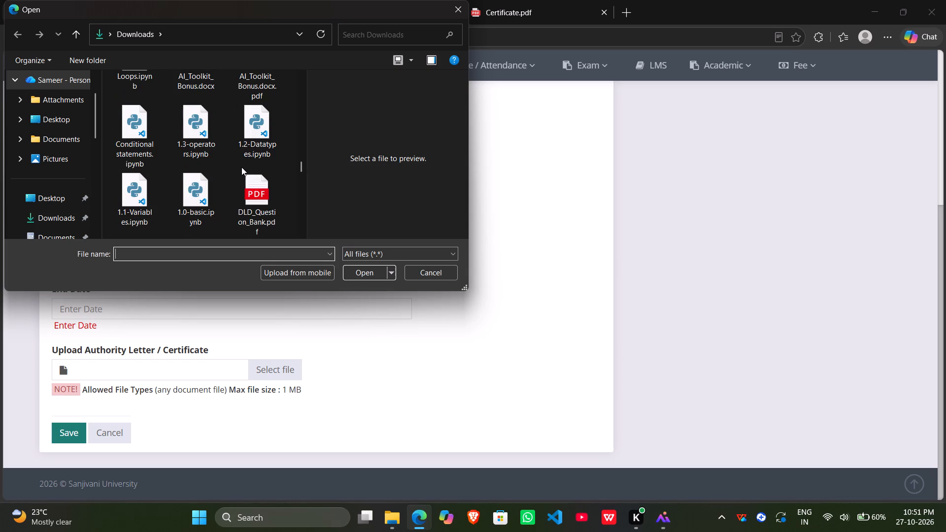
{"action": "scroll", "coordinate": [241, 167], "scroll_direction": "down", "scroll_amount": 3}
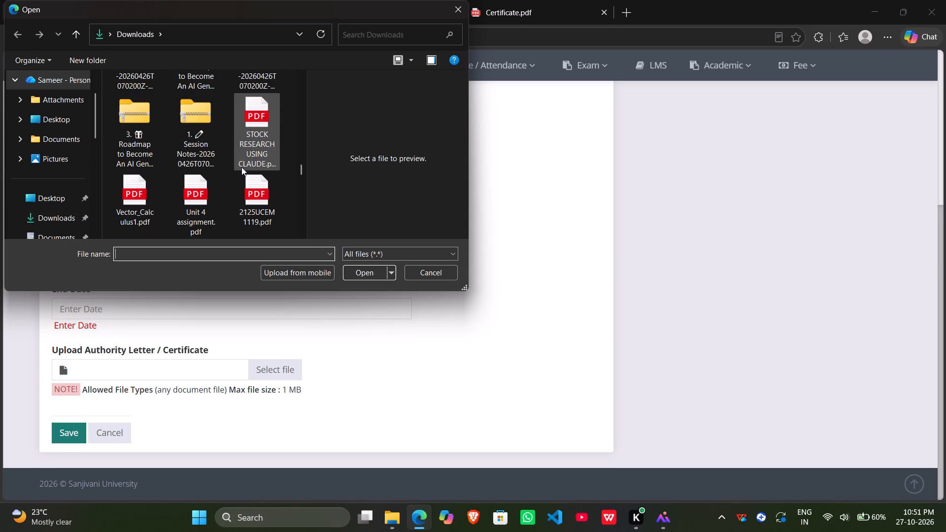
{"action": "scroll", "coordinate": [241, 167], "scroll_direction": "down", "scroll_amount": 3}
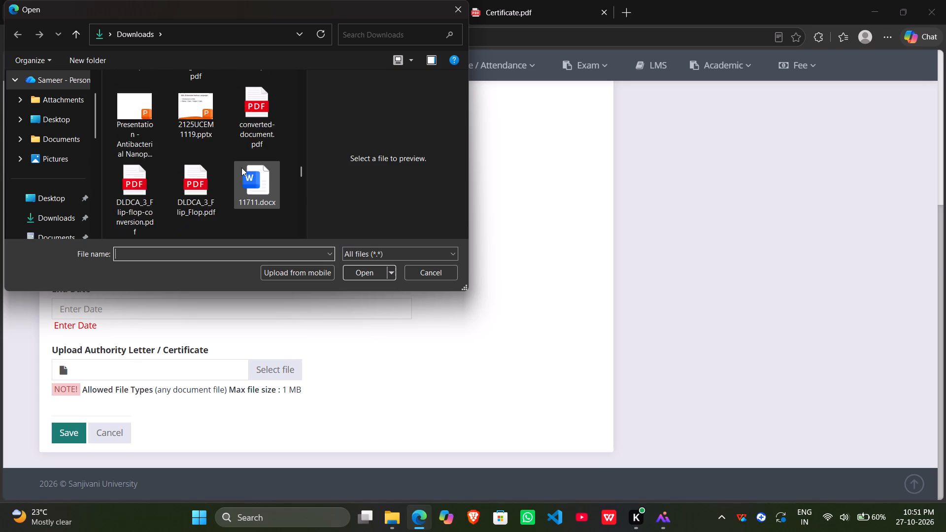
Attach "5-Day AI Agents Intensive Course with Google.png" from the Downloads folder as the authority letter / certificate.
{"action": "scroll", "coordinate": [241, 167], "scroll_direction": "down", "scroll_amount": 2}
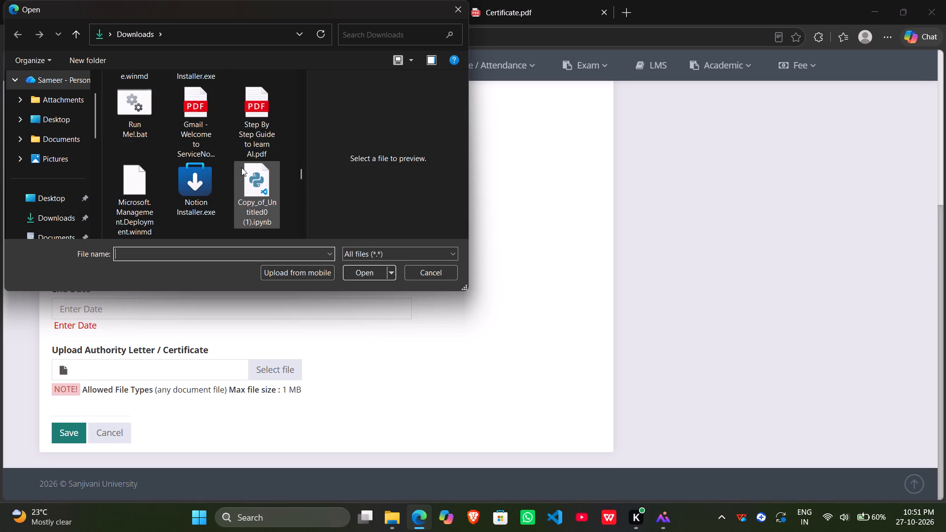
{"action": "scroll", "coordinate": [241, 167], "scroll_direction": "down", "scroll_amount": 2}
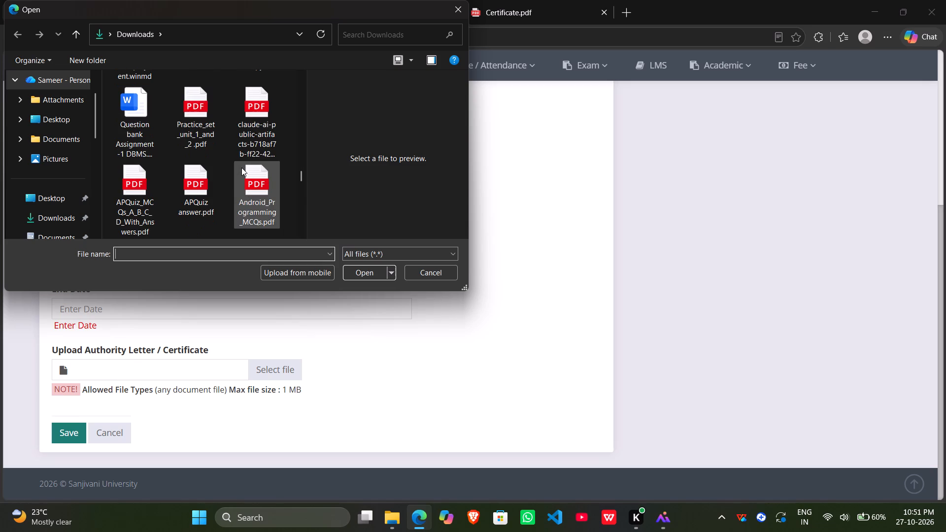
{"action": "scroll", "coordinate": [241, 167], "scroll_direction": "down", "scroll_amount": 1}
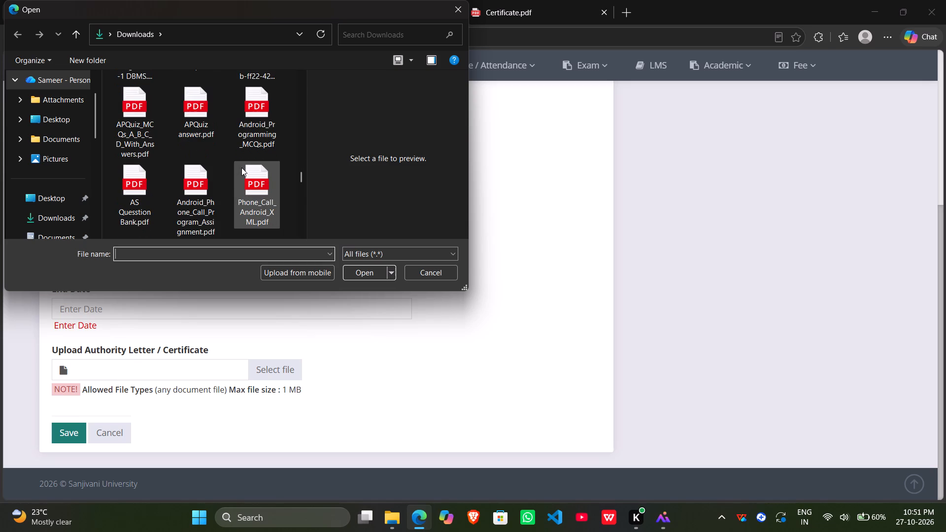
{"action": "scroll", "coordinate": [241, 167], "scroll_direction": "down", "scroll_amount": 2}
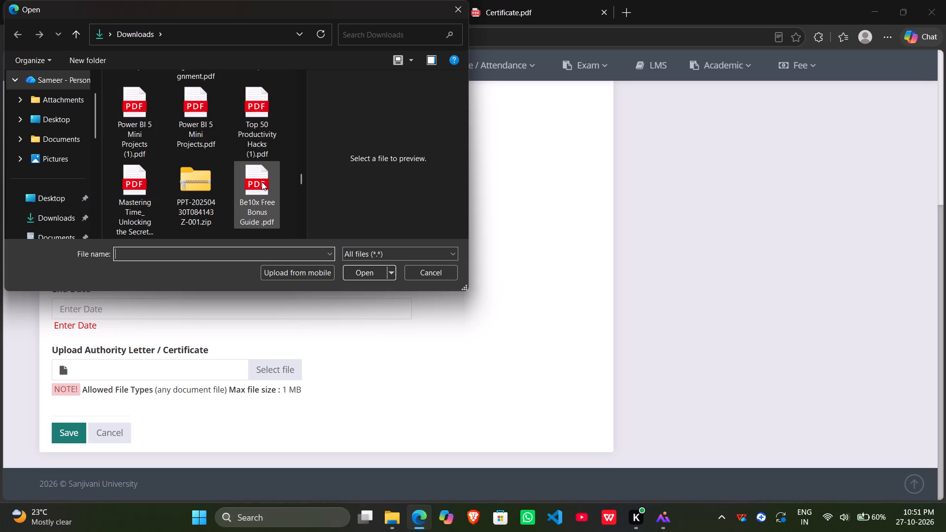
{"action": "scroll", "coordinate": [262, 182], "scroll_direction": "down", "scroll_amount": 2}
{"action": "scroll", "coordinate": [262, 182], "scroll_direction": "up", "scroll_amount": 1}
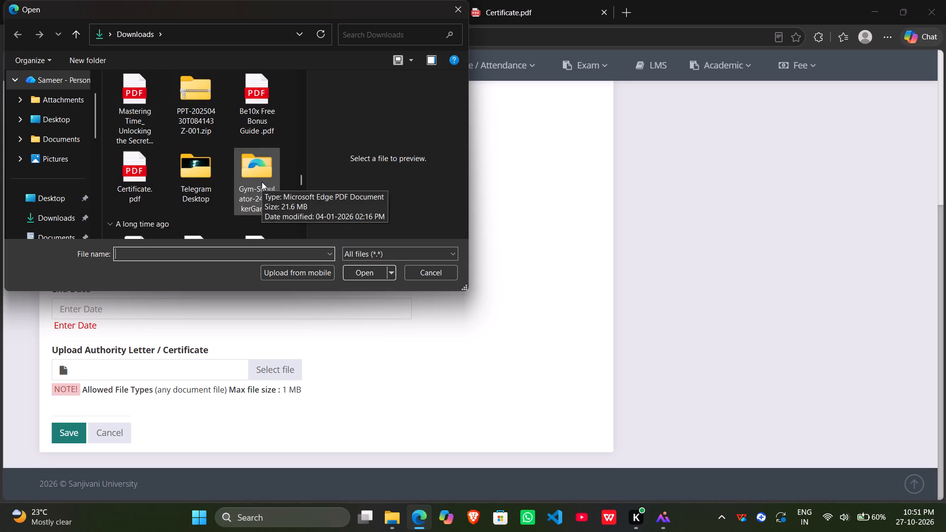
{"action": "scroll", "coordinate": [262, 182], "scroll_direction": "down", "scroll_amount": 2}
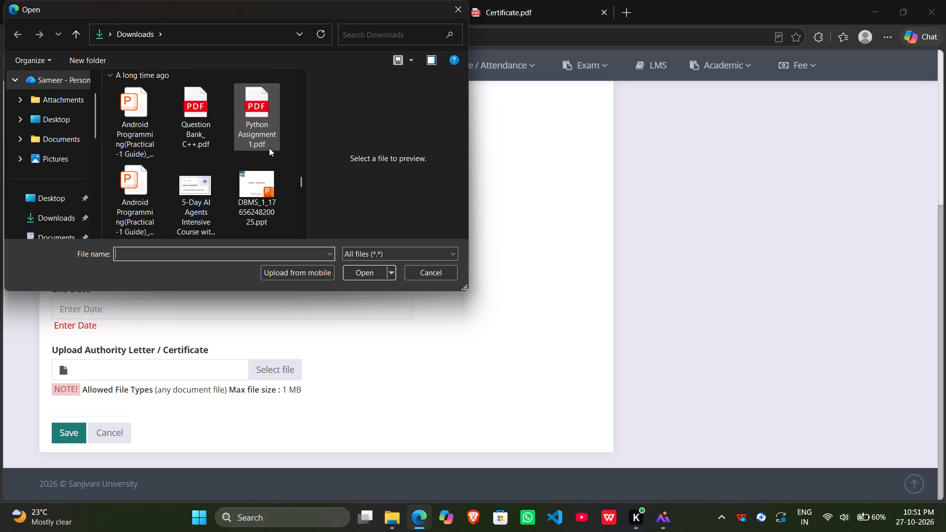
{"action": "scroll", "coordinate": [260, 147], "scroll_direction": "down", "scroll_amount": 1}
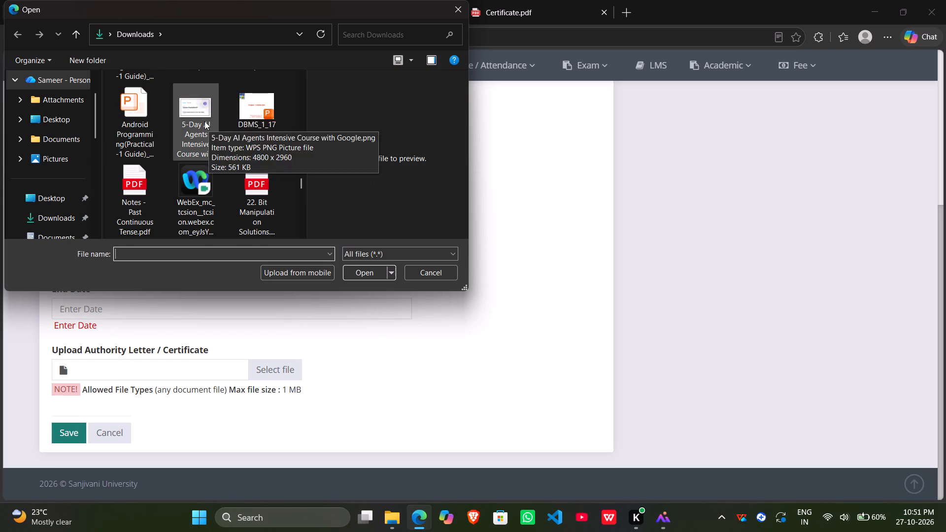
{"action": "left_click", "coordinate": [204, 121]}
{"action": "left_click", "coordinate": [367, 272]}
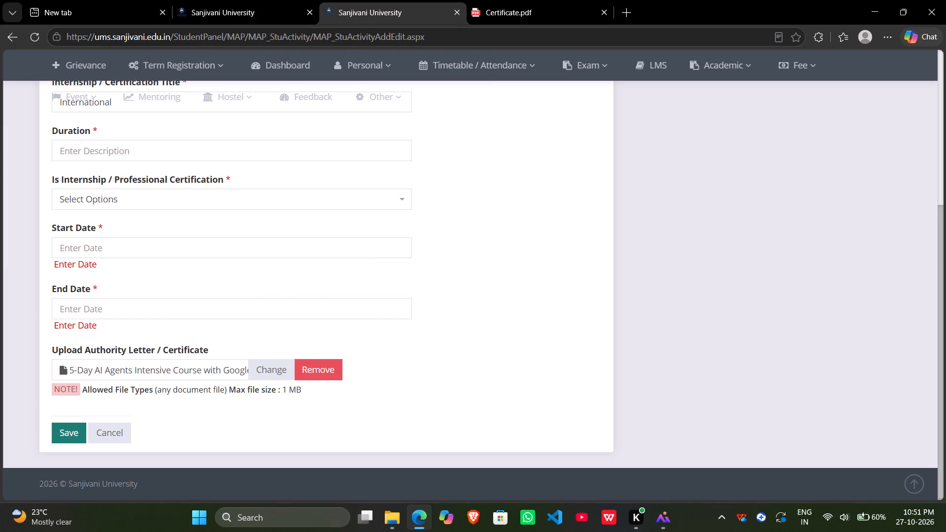
Switch to the image viewer to check the course details on the Kaggle/Google certificate, and return to the activity form.
{"action": "scroll", "coordinate": [378, 247], "scroll_direction": "up", "scroll_amount": 1}
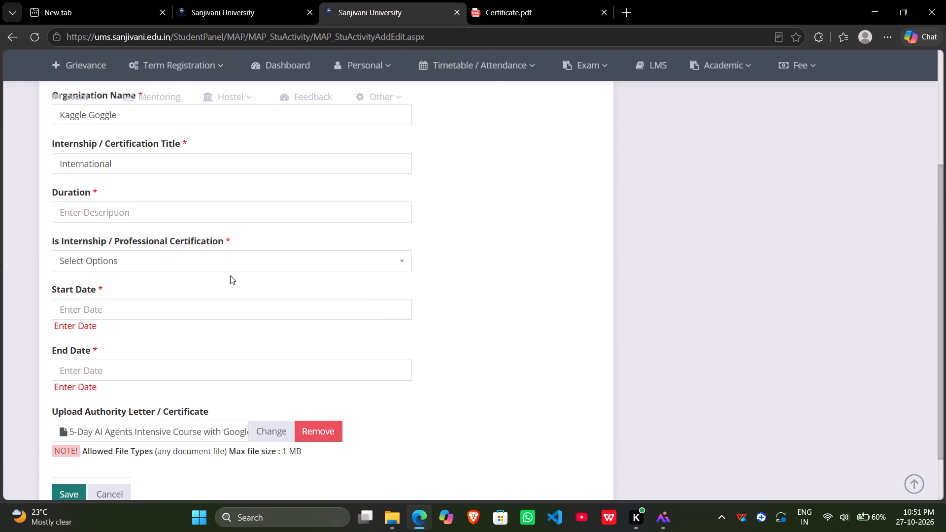
{"action": "left_click", "coordinate": [663, 518]}
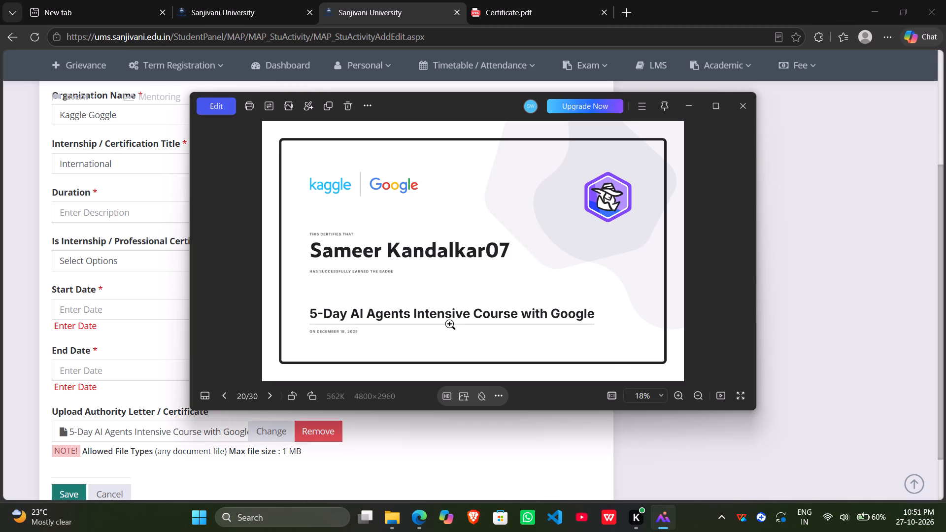
{"action": "left_click", "coordinate": [0, 366]}
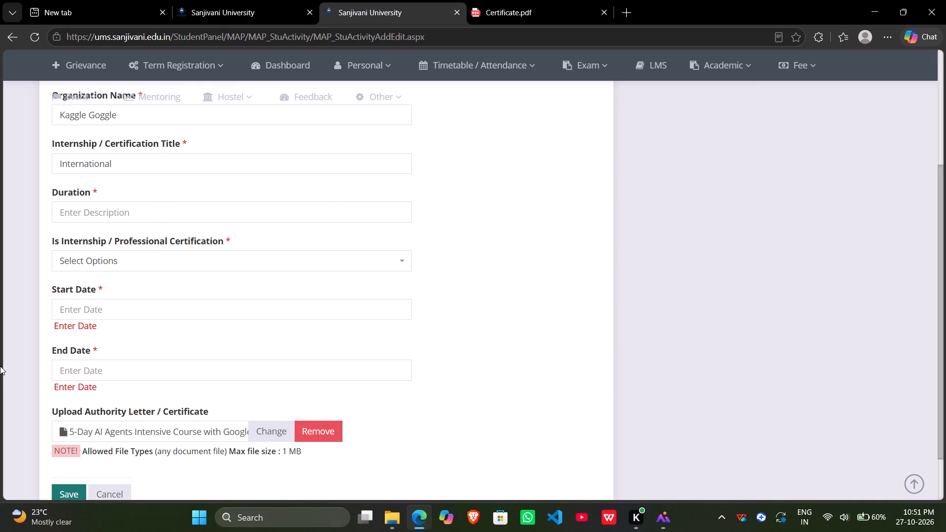
{"action": "scroll", "coordinate": [431, 203], "scroll_direction": "up", "scroll_amount": 8}
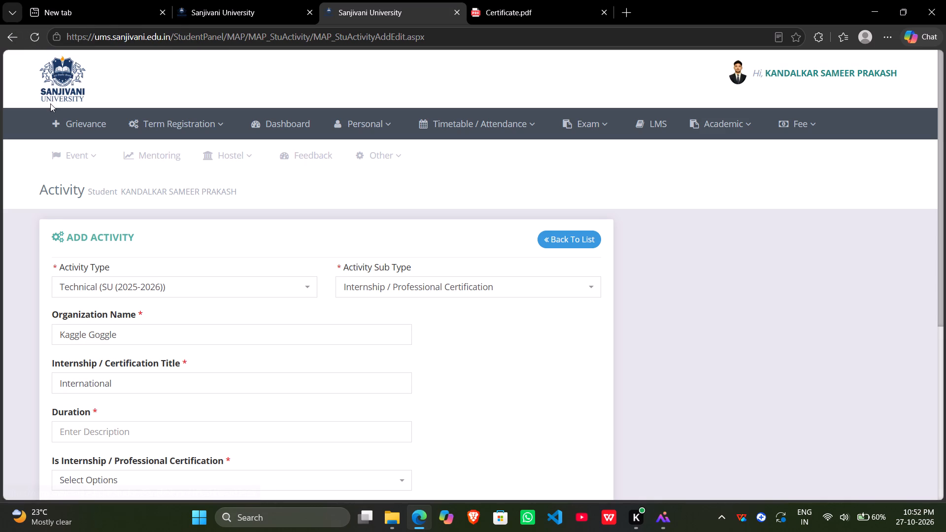
Leave the unsaved entry, open the MAP Activity form list and start a new activity under the SU (2024-2025) regulation.
{"action": "left_click", "coordinate": [6, 38]}
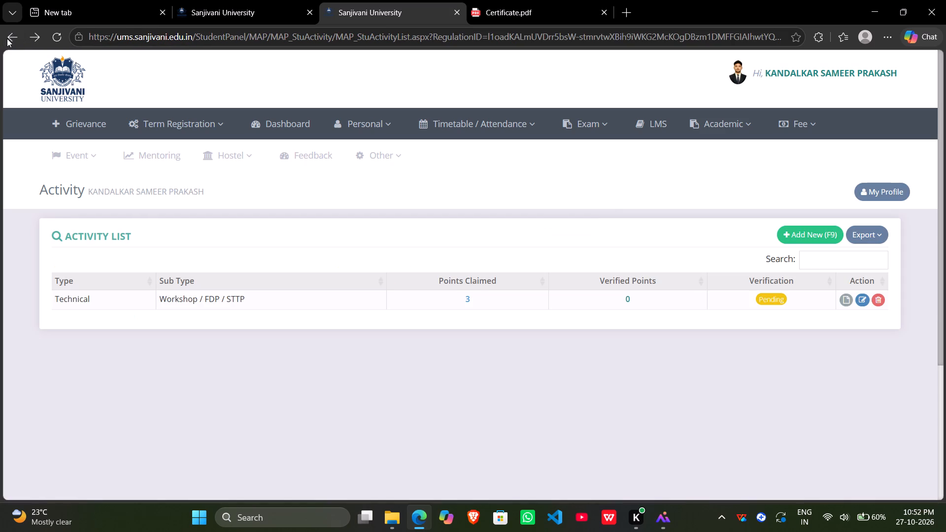
{"action": "left_click", "coordinate": [7, 38]}
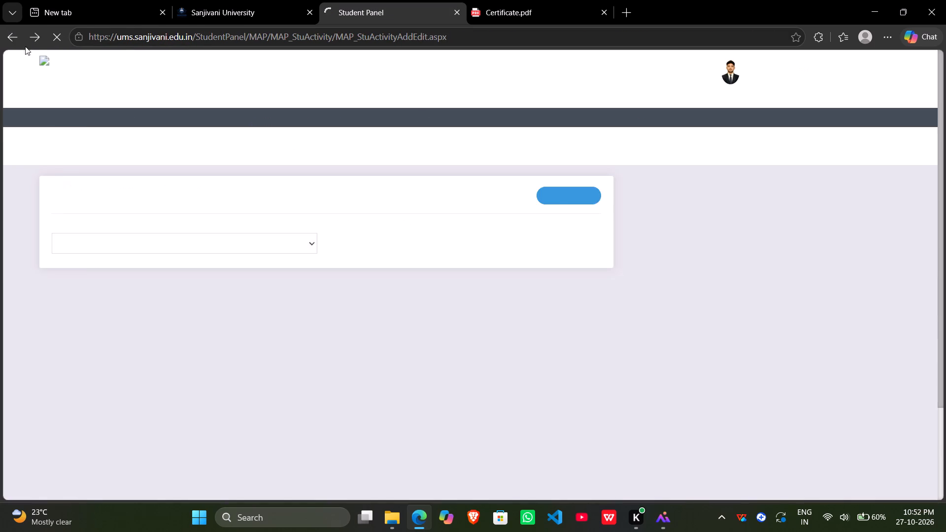
{"action": "scroll", "coordinate": [112, 213], "scroll_direction": "up", "scroll_amount": 7}
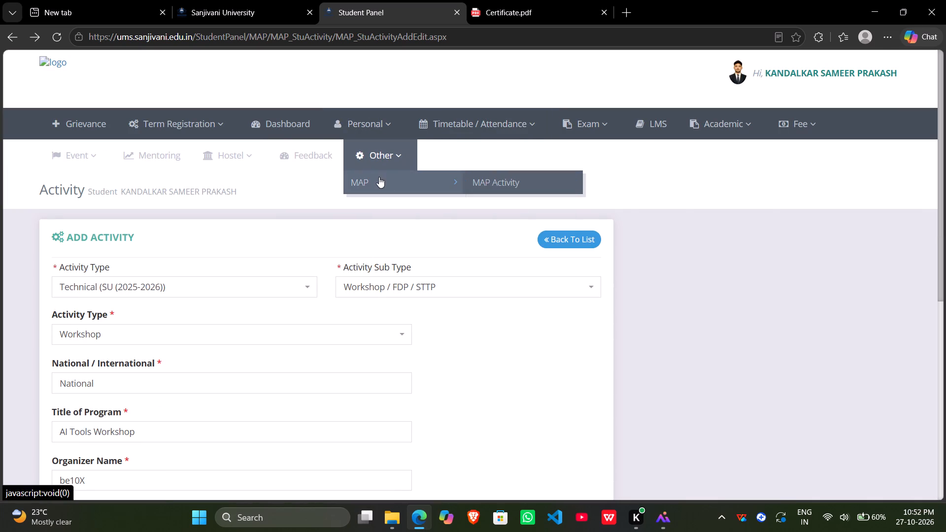
{"action": "left_click", "coordinate": [493, 180]}
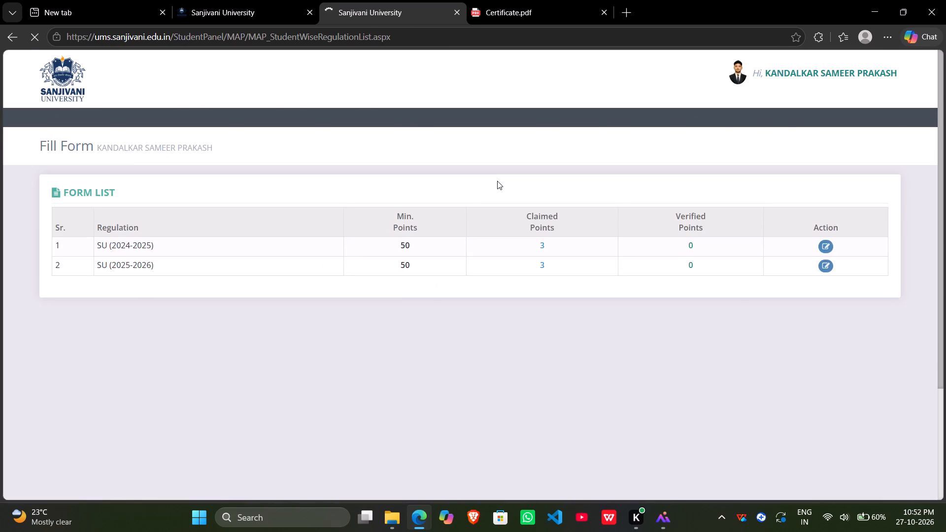
{"action": "left_click", "coordinate": [538, 360]}
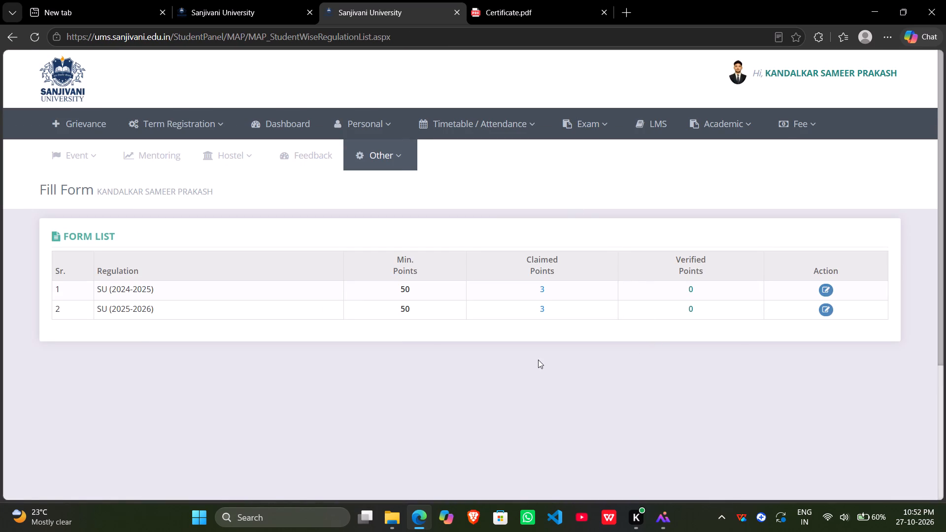
{"action": "left_click", "coordinate": [825, 288]}
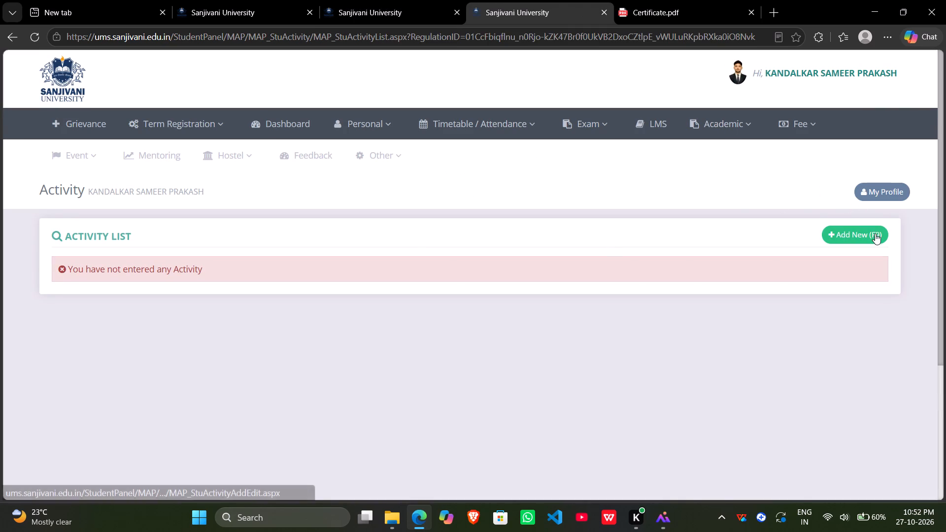
{"action": "left_click", "coordinate": [875, 233]}
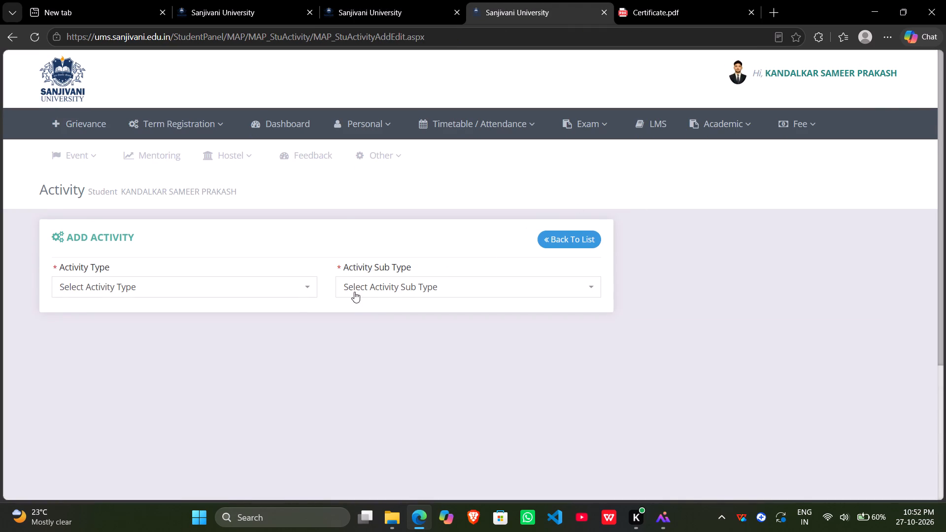
Set the Activity Type to Technical (SU (2025-2026)) and the Activity Sub Type to Internship / Professional Certification.
{"action": "left_click", "coordinate": [197, 295]}
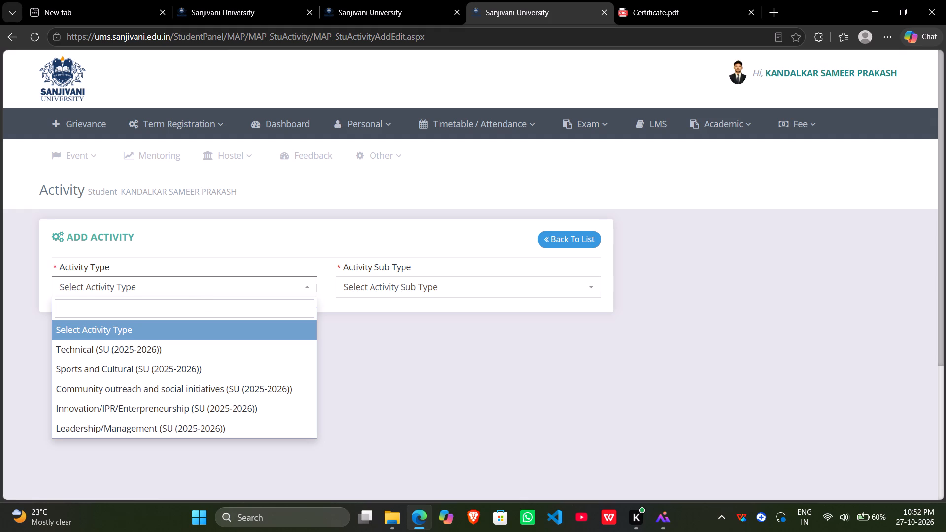
{"action": "left_click", "coordinate": [169, 344]}
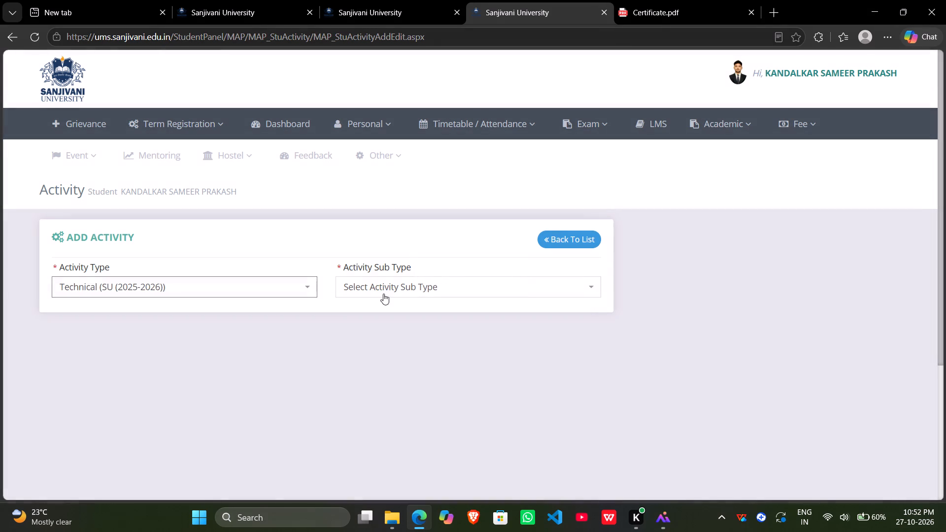
{"action": "left_click", "coordinate": [376, 288]}
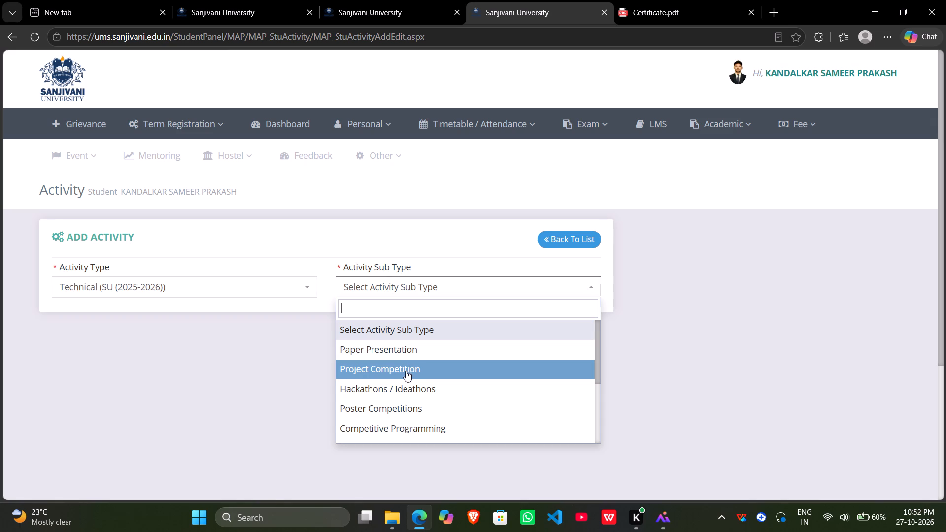
{"action": "scroll", "coordinate": [406, 371], "scroll_direction": "down", "scroll_amount": 1}
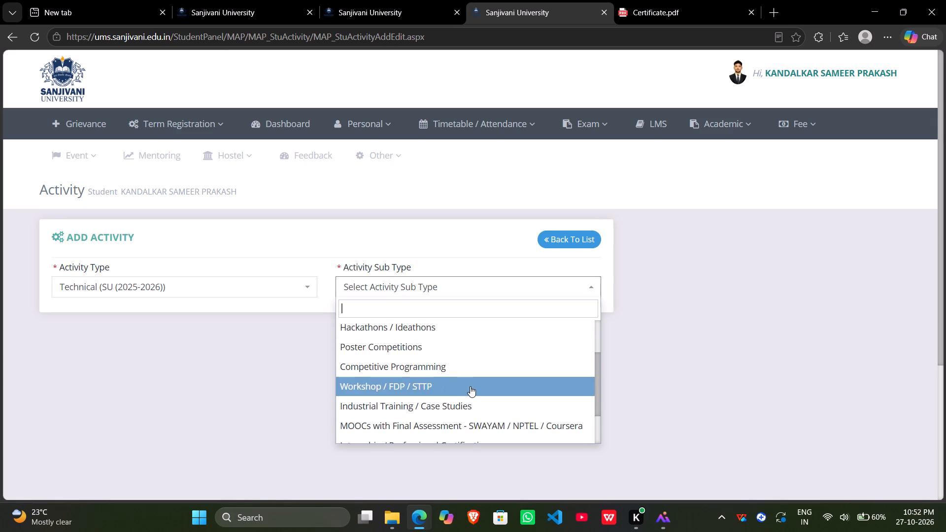
{"action": "scroll", "coordinate": [476, 388], "scroll_direction": "down", "scroll_amount": 1}
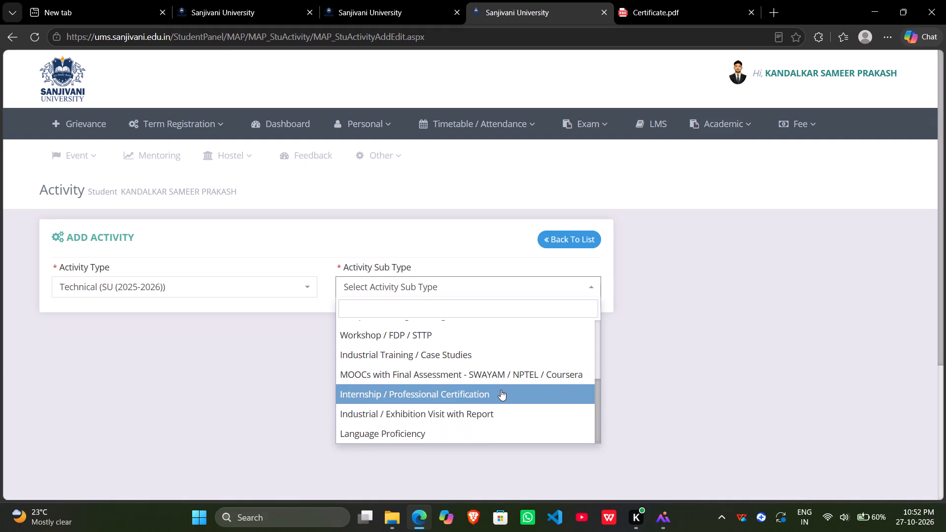
{"action": "left_click", "coordinate": [501, 390]}
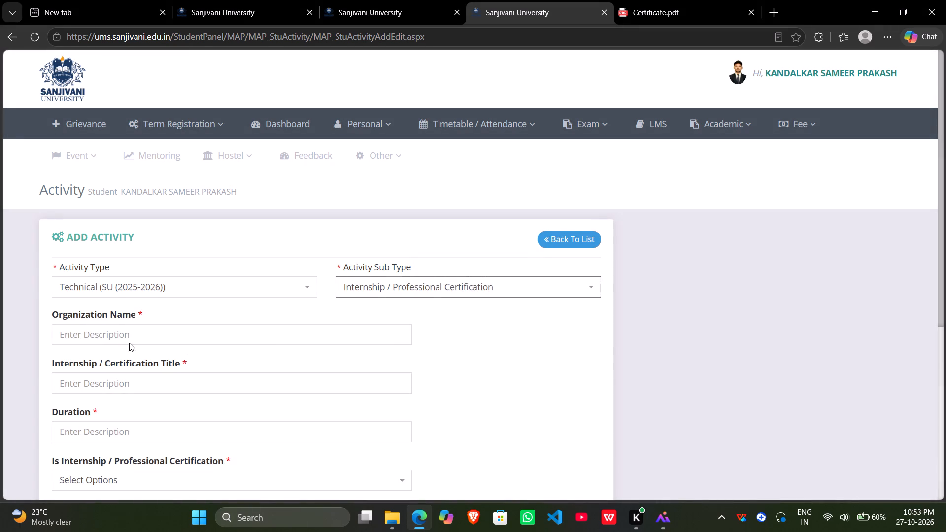
Enter "Kaggle Google" as the Organization Name.
{"action": "left_click", "coordinate": [92, 334]}
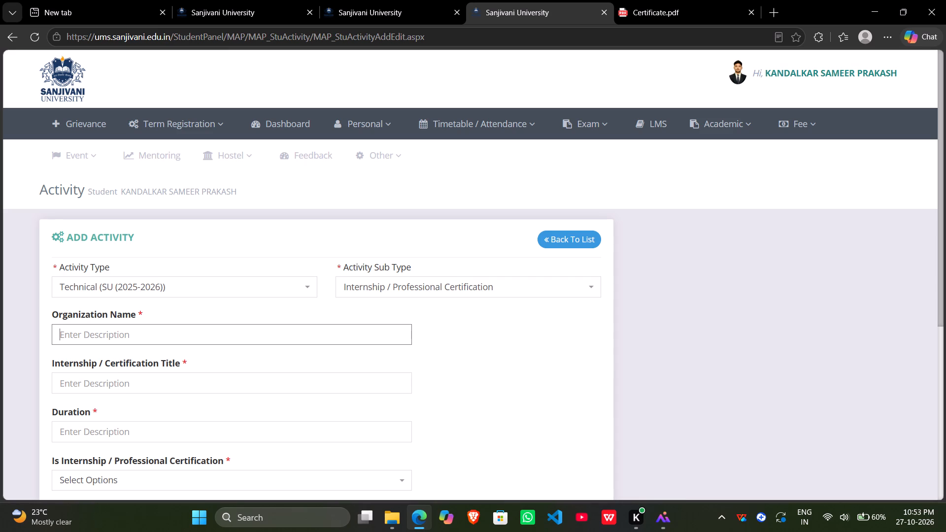
{"action": "key", "text": "shift+j"}
{"action": "key", "text": "shift+BackSpace"}
{"action": "type", "text": "Kaggle Google"}
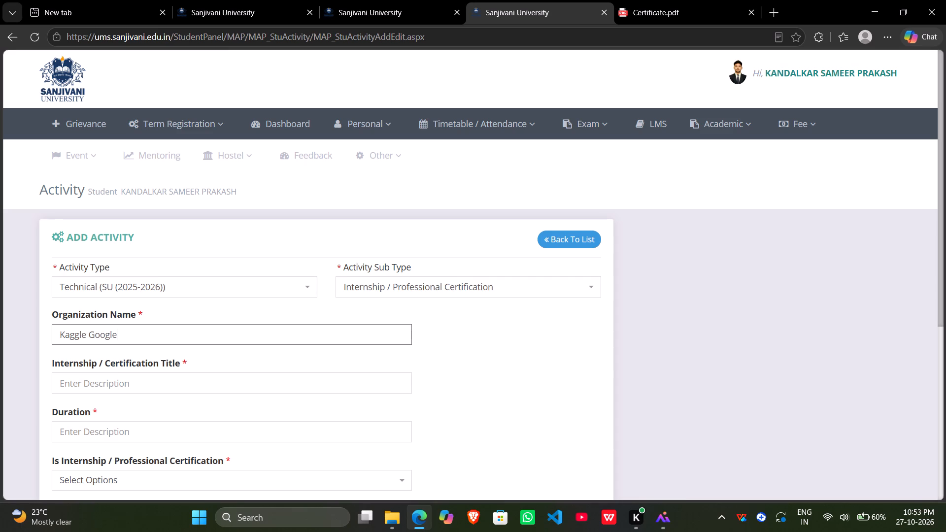
Start the Internship / Certification Title entry with "%".
{"action": "scroll", "coordinate": [129, 329], "scroll_direction": "down", "scroll_amount": 1}
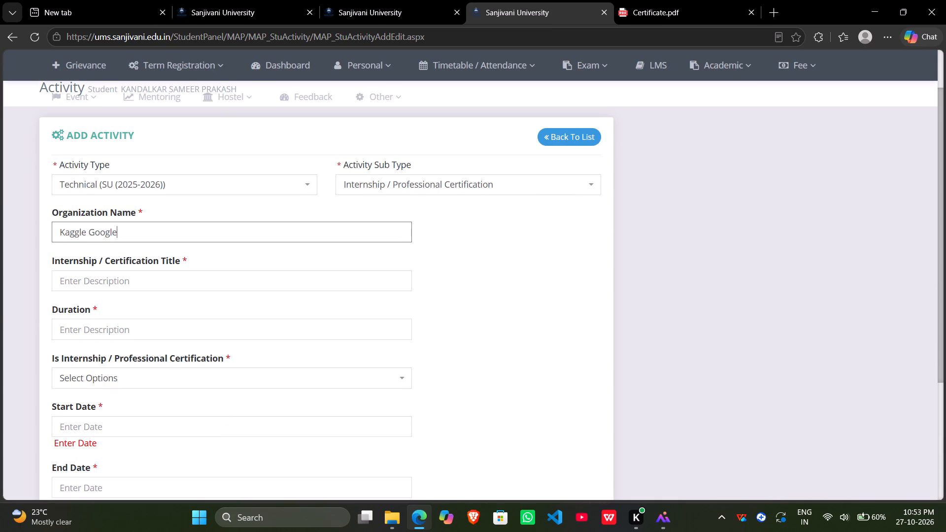
{"action": "left_click", "coordinate": [70, 274]}
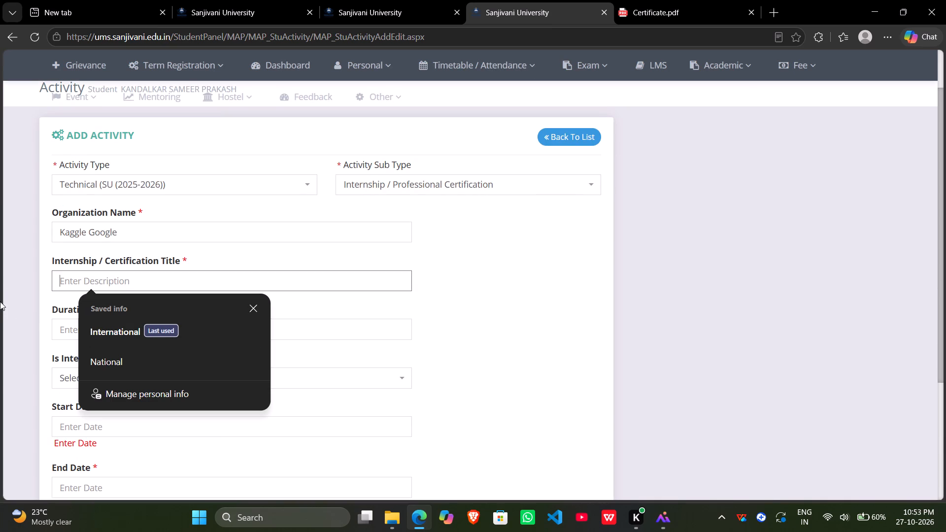
{"action": "left_click", "coordinate": [68, 275]}
{"action": "key", "text": "shift+percent"}
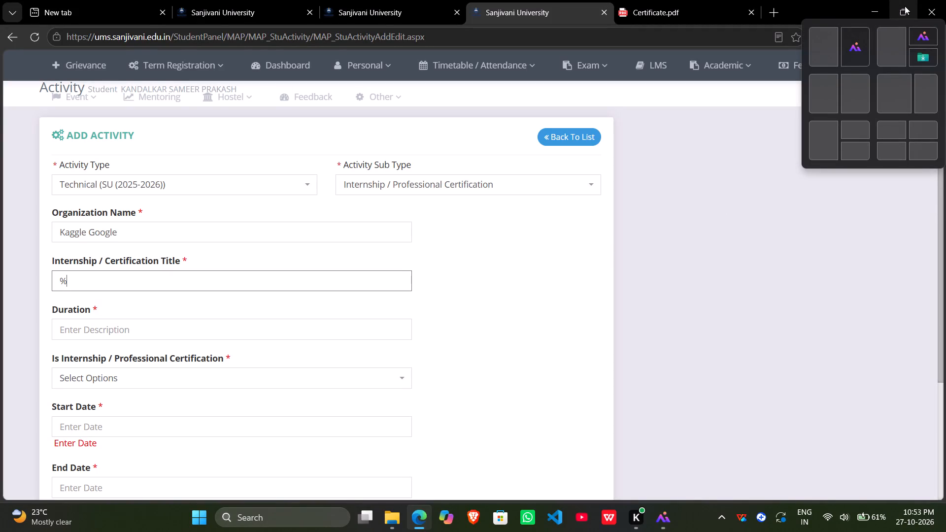
Place the activity form side by side with the course certificate image to consult it, and close the image viewer.
{"action": "left_click", "coordinate": [831, 61]}
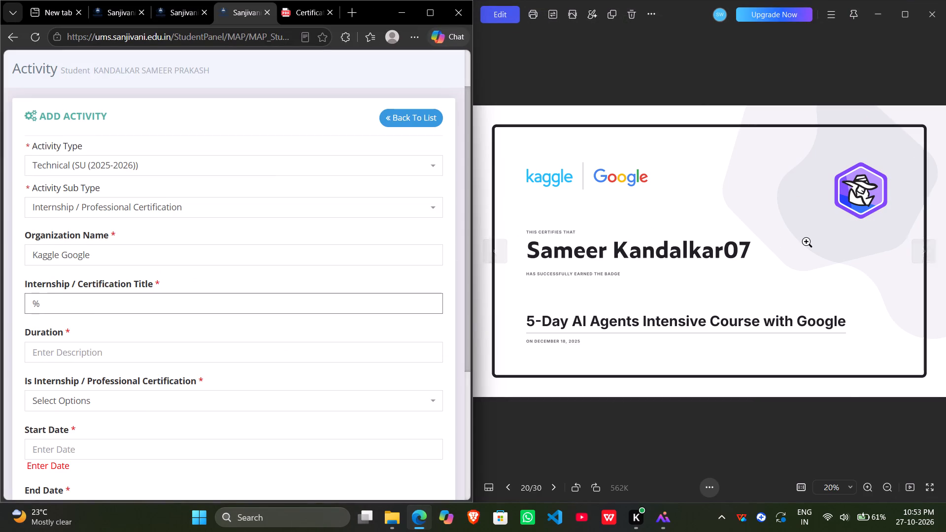
{"action": "scroll", "coordinate": [807, 242], "scroll_direction": "up", "scroll_amount": 2, "text": "ctrl"}
{"action": "scroll", "coordinate": [807, 242], "scroll_direction": "right", "scroll_amount": 7}
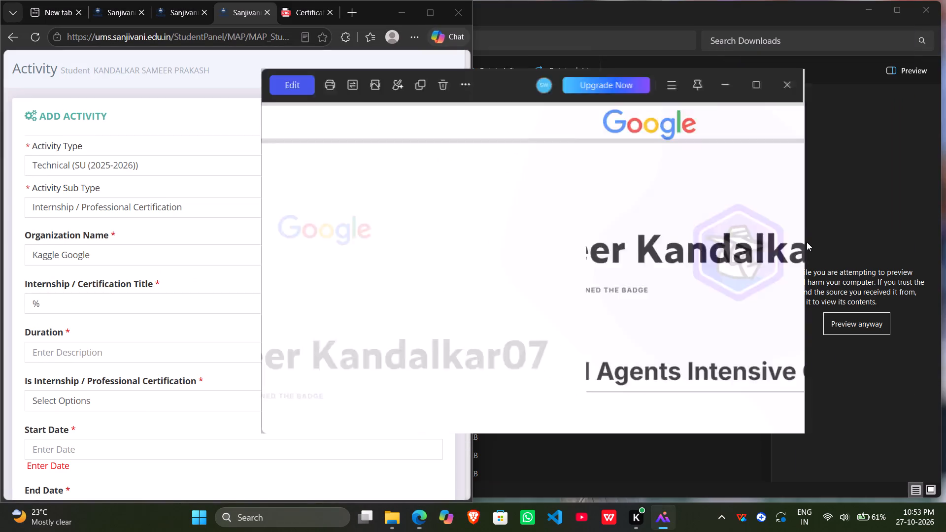
{"action": "scroll", "coordinate": [807, 242], "scroll_direction": "right", "scroll_amount": 2}
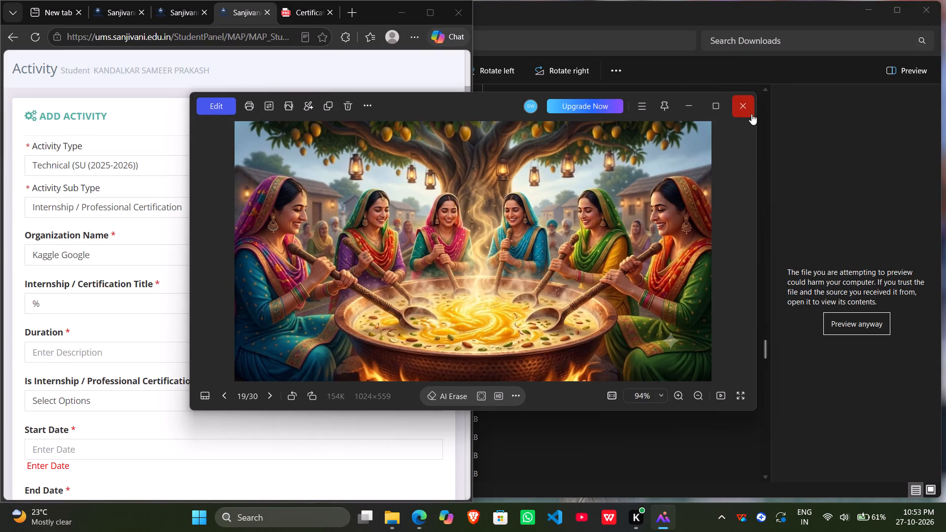
{"action": "left_click", "coordinate": [748, 113]}
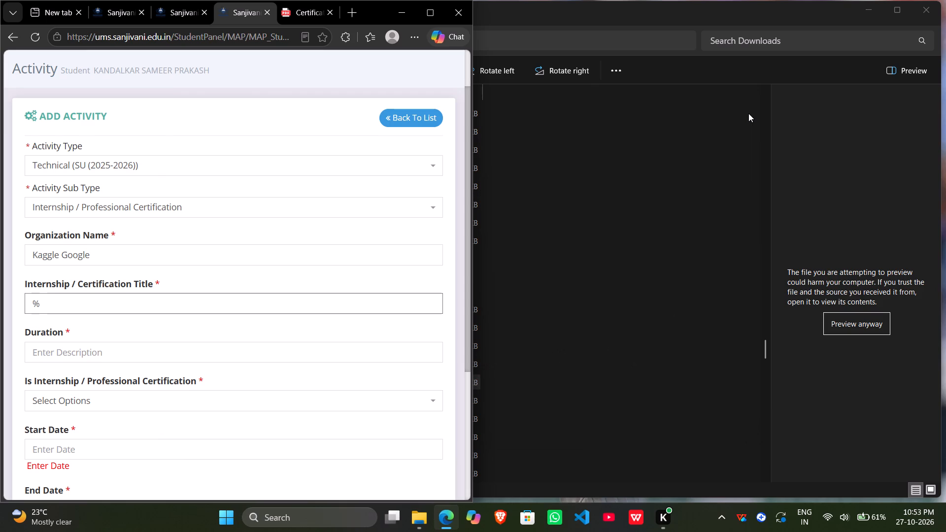
Reopen the 5-Day AI Agents Intensive Course certificate image from Downloads and place it side by side with the activity form.
{"action": "left_click", "coordinate": [896, 4]}
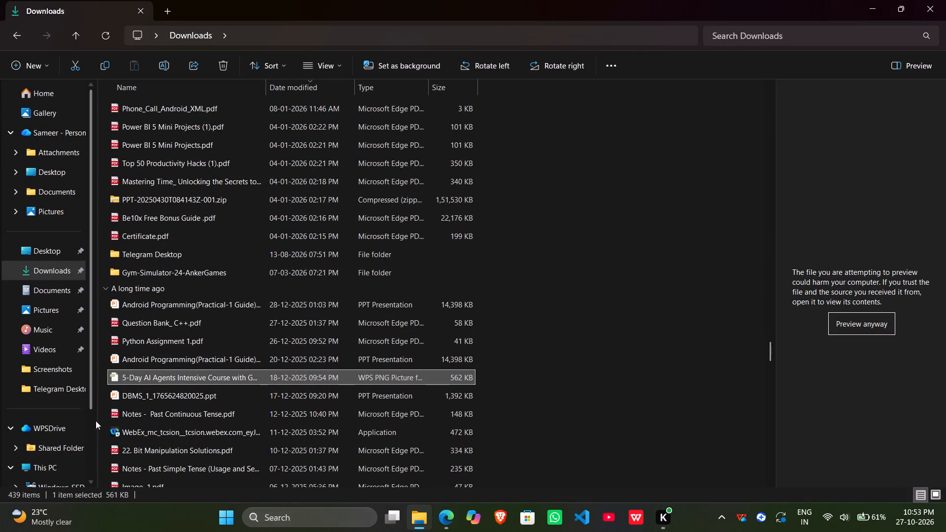
{"action": "double_click", "coordinate": [190, 376]}
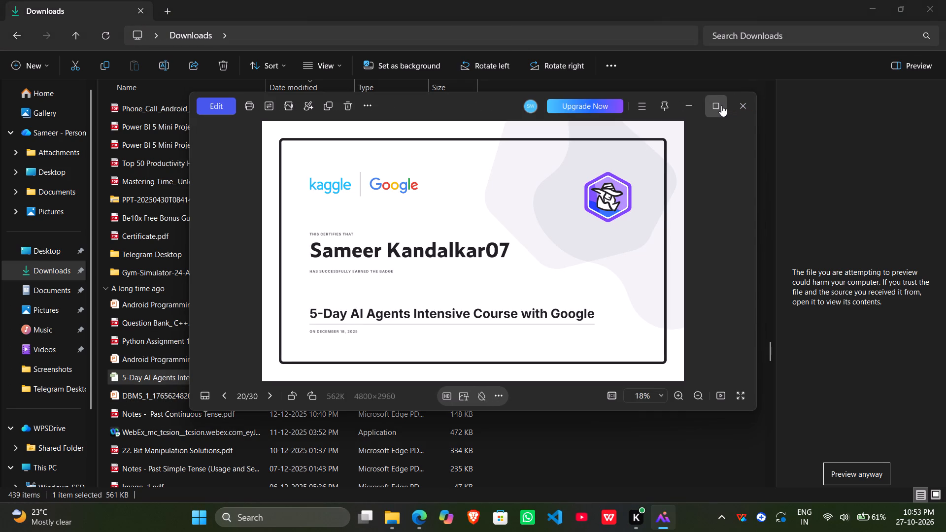
{"action": "left_click", "coordinate": [875, 2]}
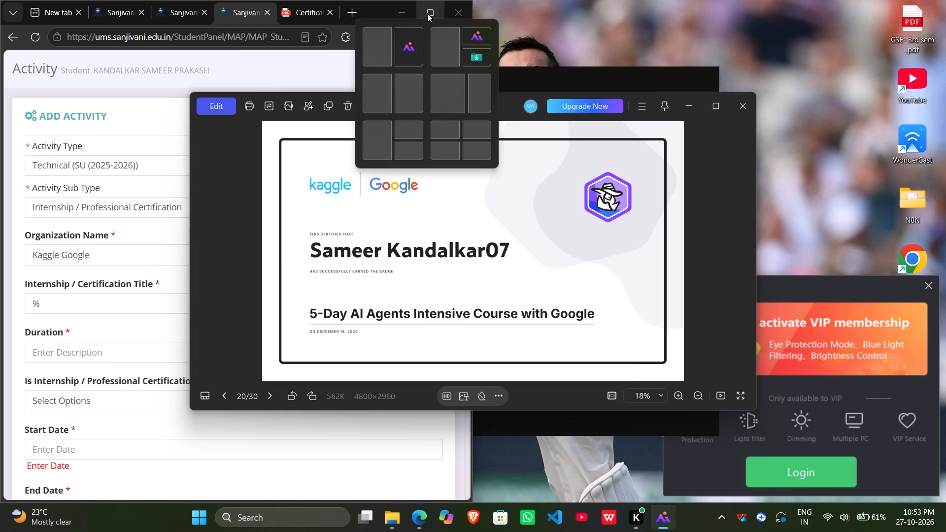
{"action": "left_click", "coordinate": [391, 41]}
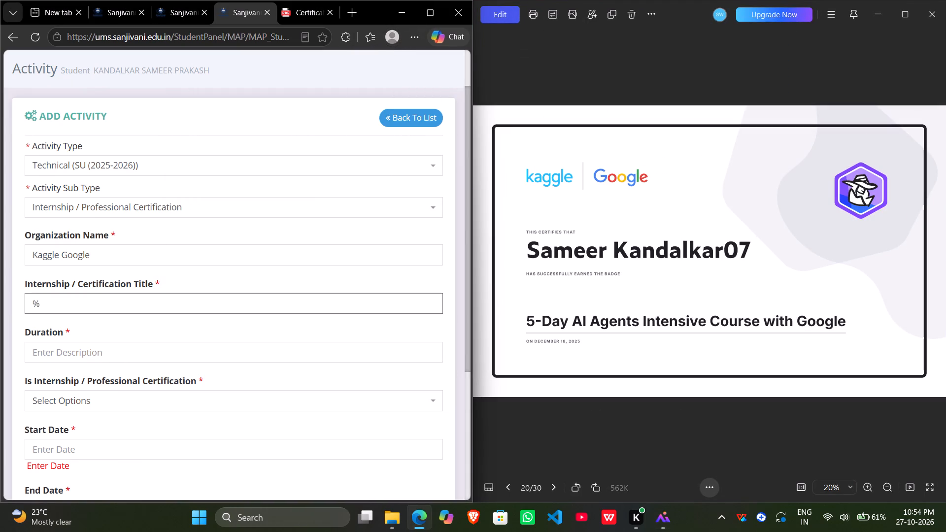
Replace the Internship / Certification Title entry with "AI Agents Intensive Course".
{"action": "key", "text": "BackSpace"}
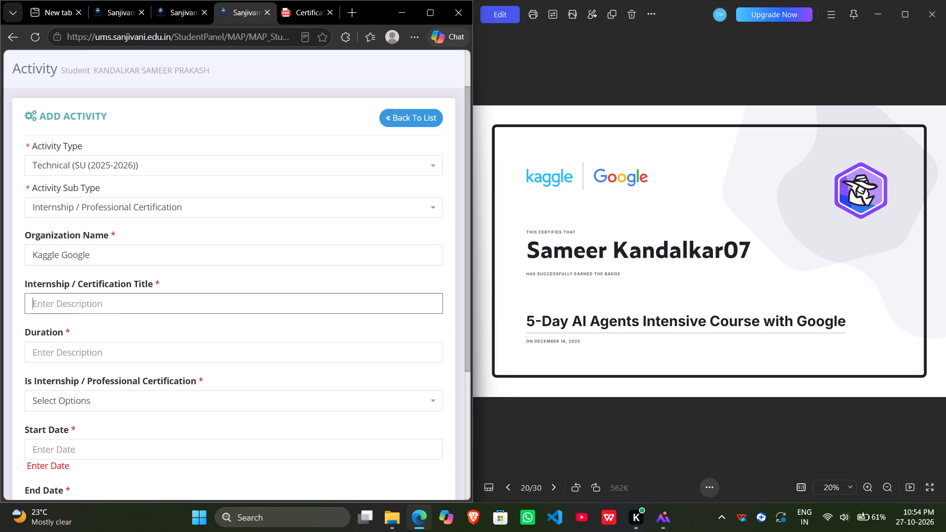
{"action": "type", "text": "AI"}
{"action": "key", "text": "space"}
{"action": "type", "text": "Agents"}
{"action": "key", "text": "space"}
{"action": "type", "text": "Intensive"}
{"action": "key", "text": "space"}
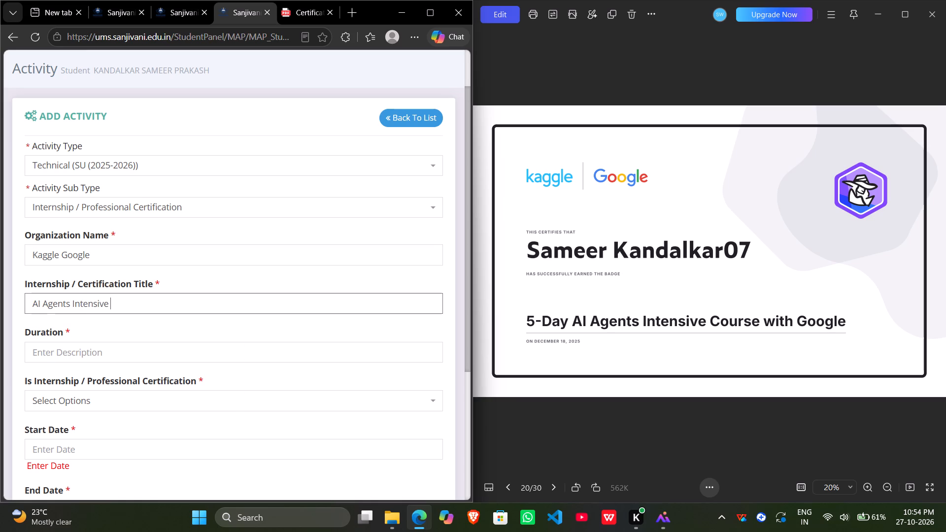
{"action": "type", "text": "Course"}
{"action": "key", "text": "space"}
Enter "5 days" as the Duration of the certification.
{"action": "scroll", "coordinate": [45, 300], "scroll_direction": "down", "scroll_amount": 1}
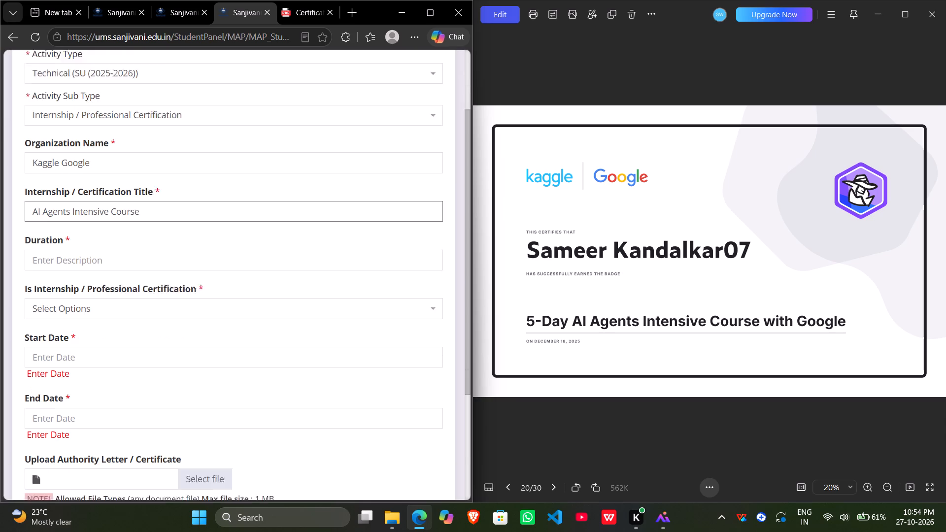
{"action": "scroll", "coordinate": [45, 300], "scroll_direction": "down", "scroll_amount": 1}
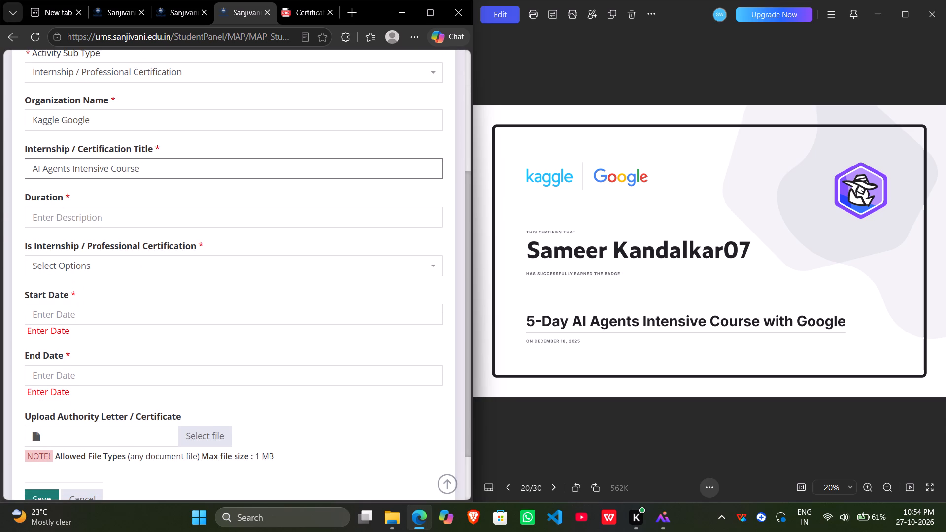
{"action": "left_click", "coordinate": [77, 221]}
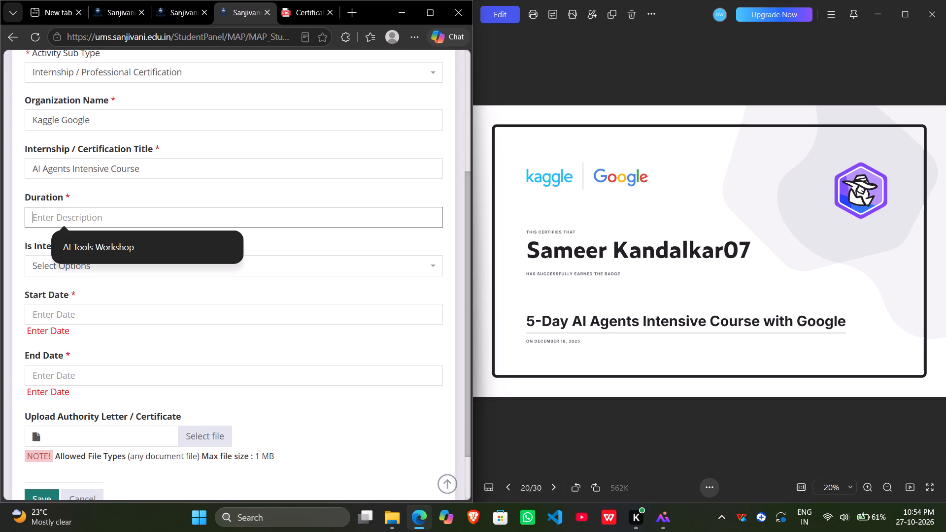
{"action": "type", "text": "5"}
{"action": "key", "text": "space"}
{"action": "type", "text": "days"}
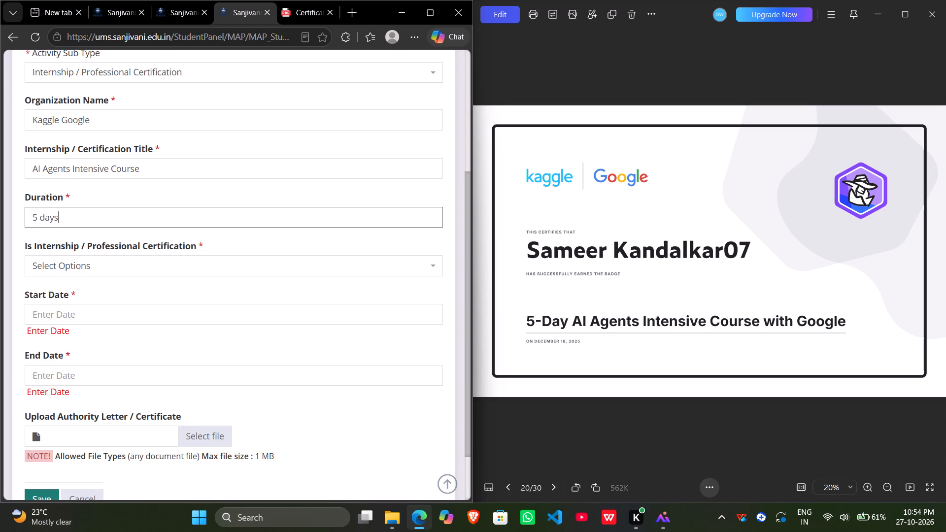
Set Is Internship / Professional Certification to Yes.
{"action": "left_click", "coordinate": [65, 259]}
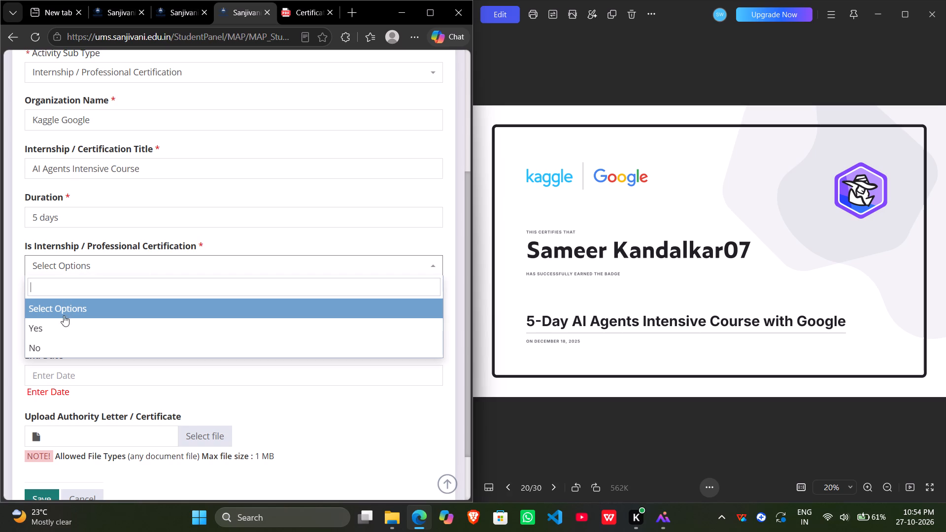
{"action": "left_click", "coordinate": [62, 332]}
Open the Start Date calendar and bring it to December 2025.
{"action": "scroll", "coordinate": [62, 332], "scroll_direction": "down", "scroll_amount": 1}
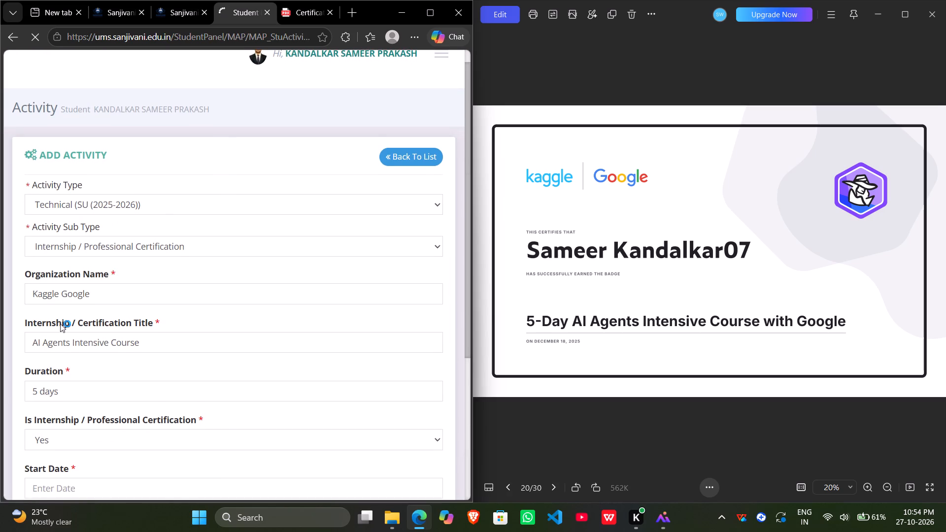
{"action": "scroll", "coordinate": [99, 280], "scroll_direction": "down", "scroll_amount": 3}
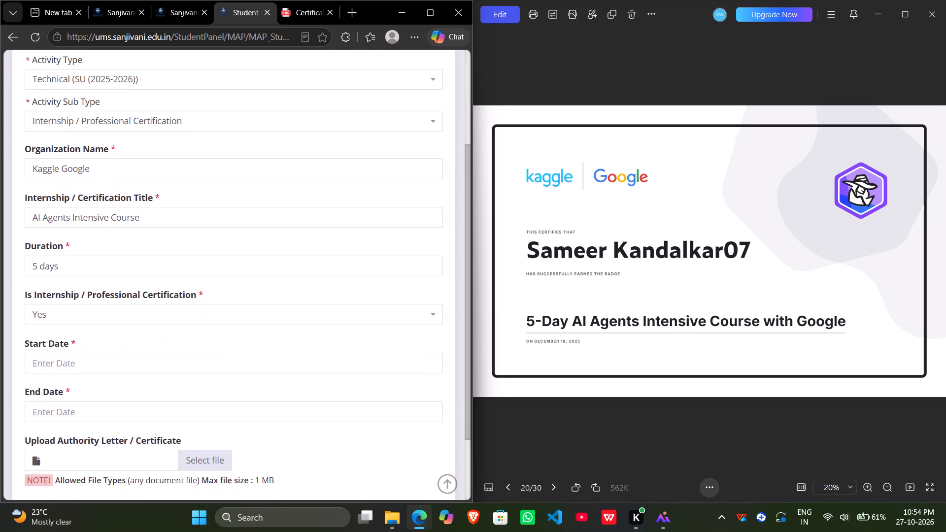
{"action": "scroll", "coordinate": [99, 280], "scroll_direction": "down", "scroll_amount": 2}
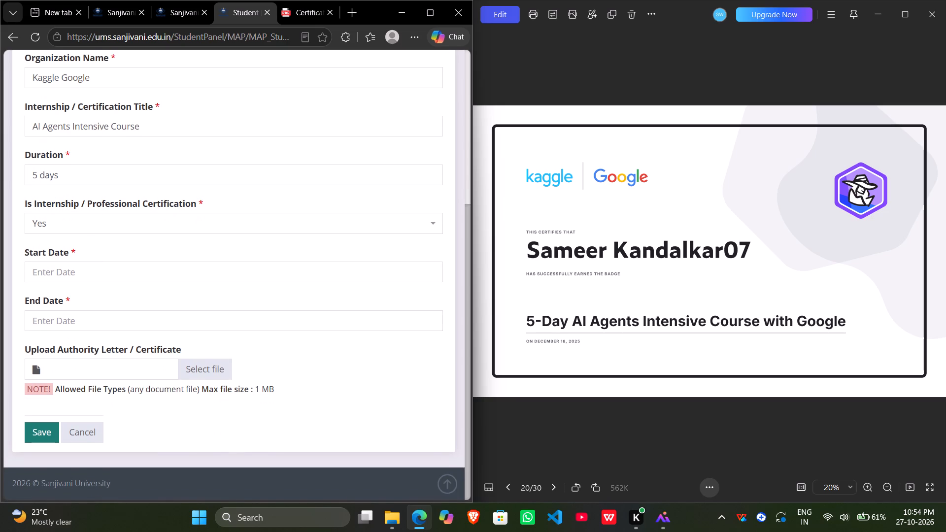
{"action": "left_click", "coordinate": [83, 268]}
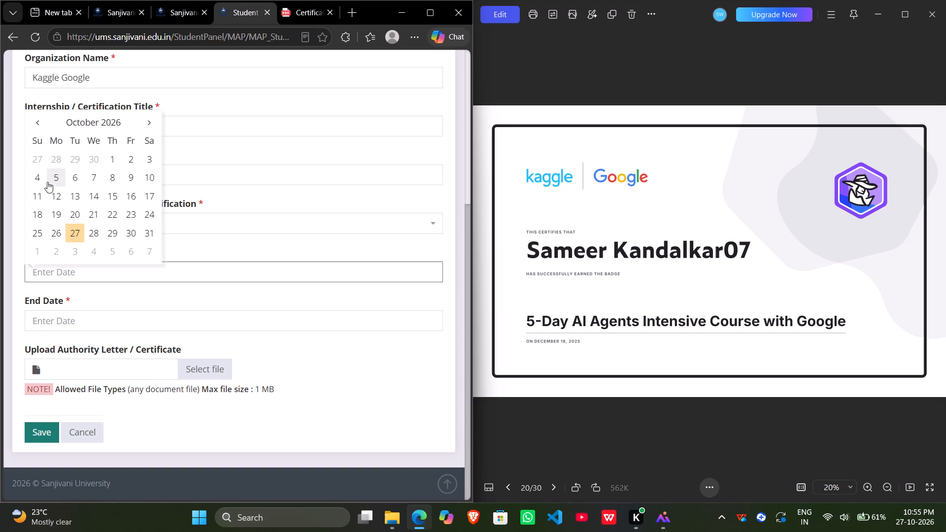
{"action": "triple_click", "coordinate": [38, 124]}
{"action": "triple_click", "coordinate": [38, 124]}
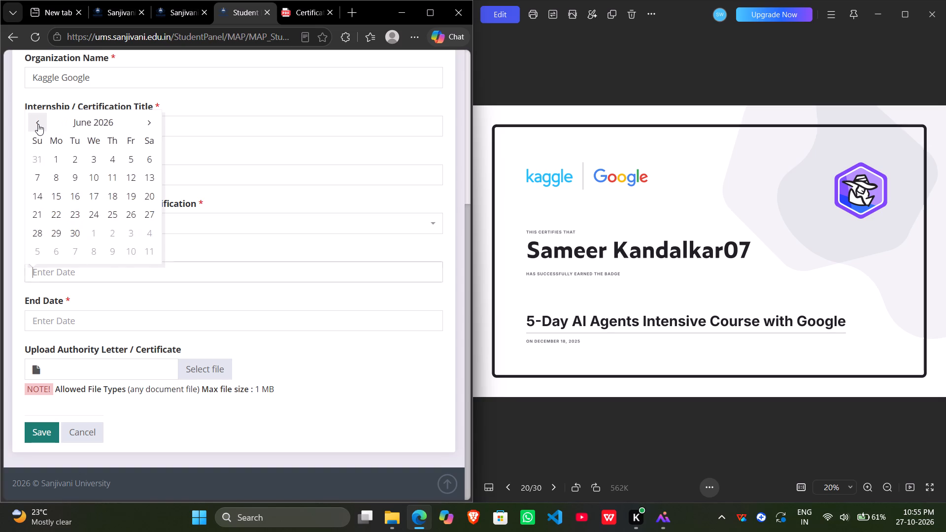
{"action": "triple_click", "coordinate": [38, 124]}
{"action": "triple_click", "coordinate": [38, 124]}
{"action": "double_click", "coordinate": [38, 124]}
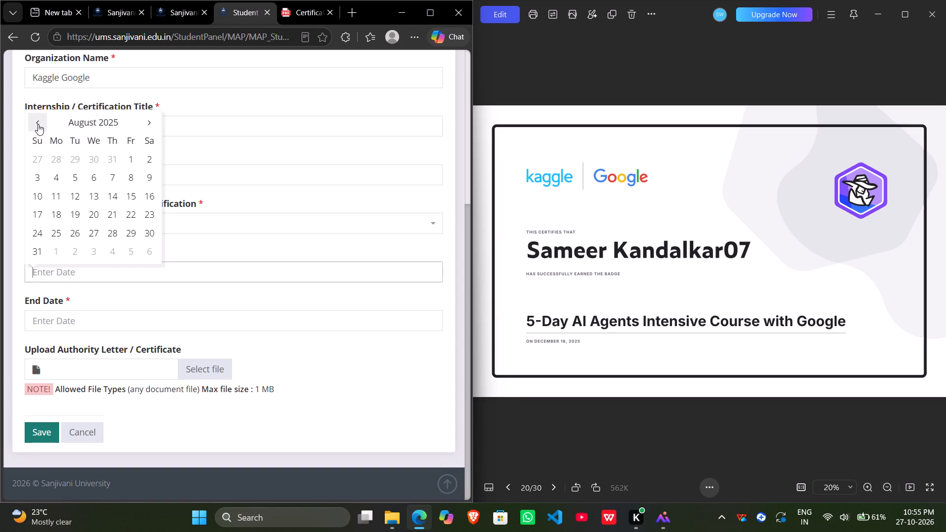
{"action": "left_click", "coordinate": [149, 116]}
{"action": "left_click", "coordinate": [149, 116]}
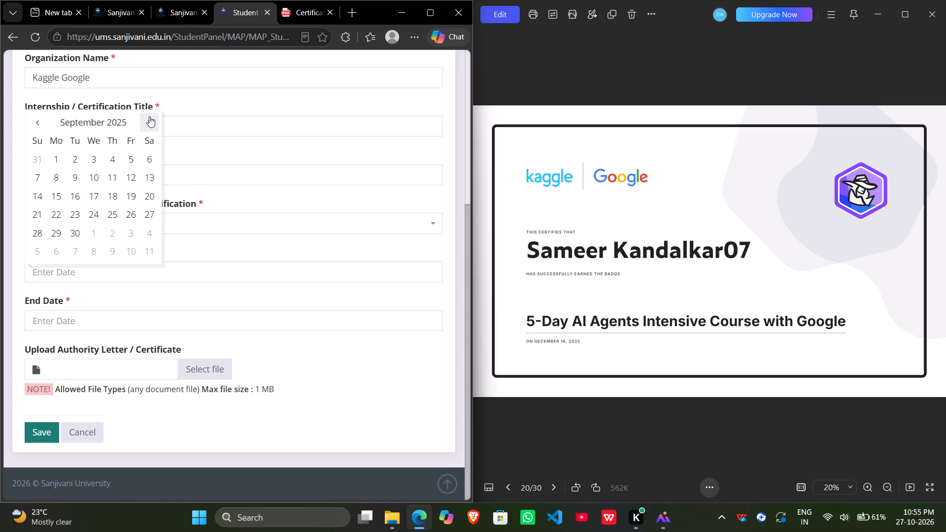
{"action": "left_click", "coordinate": [149, 116]}
{"action": "left_click", "coordinate": [149, 116]}
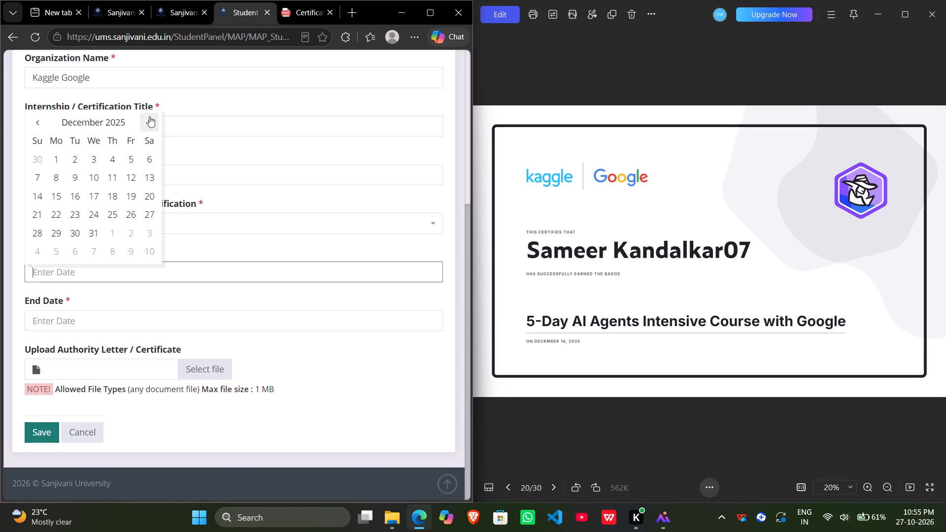
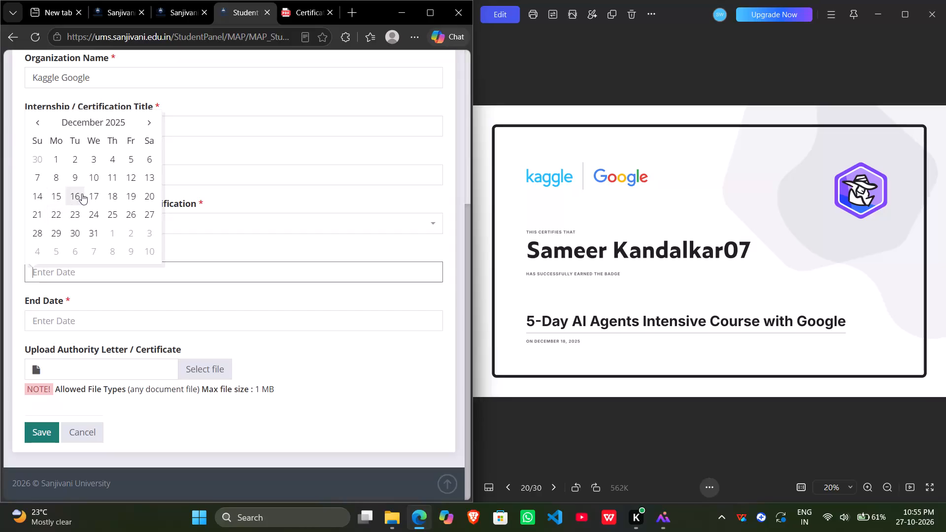
Set the certification's Start Date to 13-12-2025.
{"action": "left_click", "coordinate": [45, 197]}
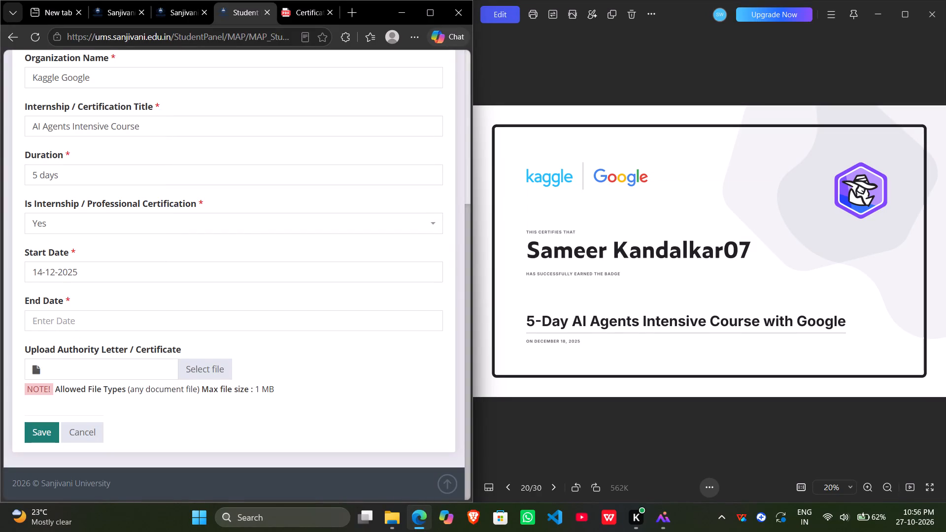
{"action": "left_click", "coordinate": [46, 277]}
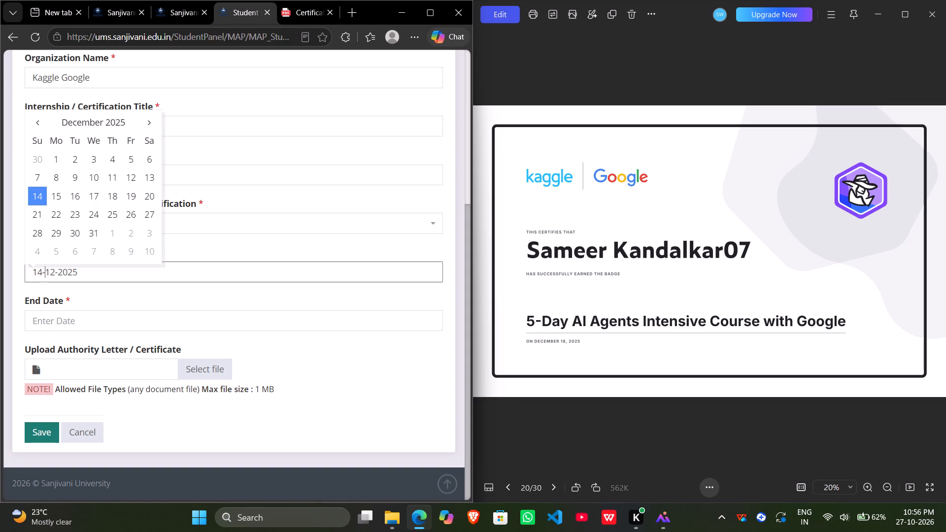
{"action": "left_click", "coordinate": [148, 175]}
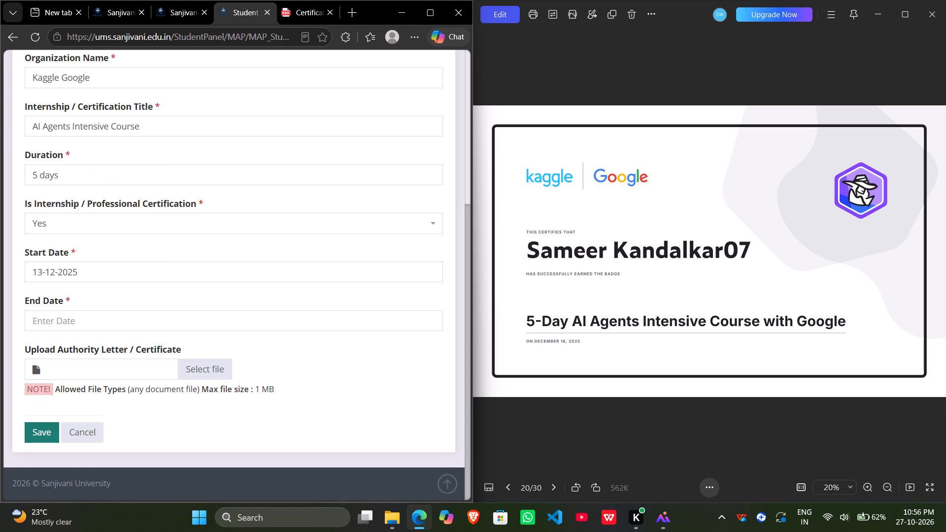
Set the certification's End Date to 18-10-2026.
{"action": "left_click", "coordinate": [87, 321]}
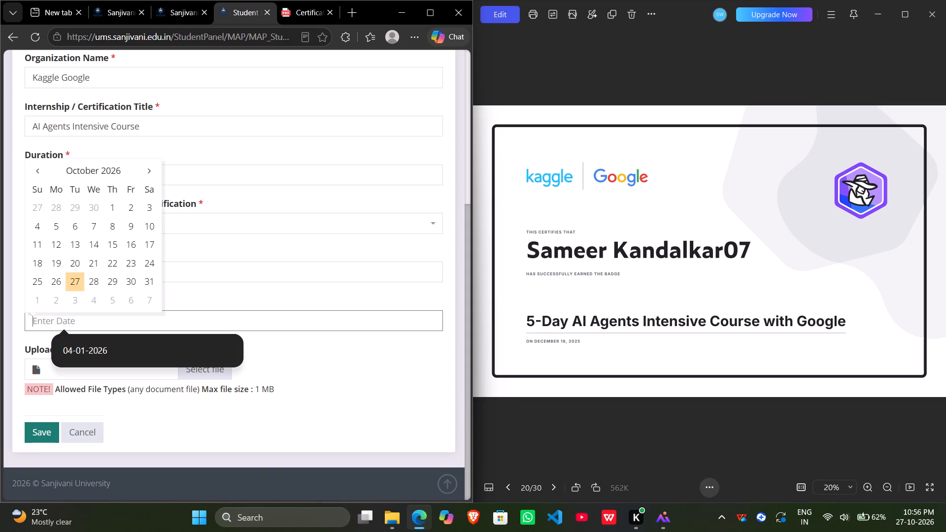
{"action": "left_click", "coordinate": [38, 268]}
Attach "5-Day AI Agents Intensive Course with Google.png" from Downloads as the authority letter / certificate.
{"action": "scroll", "coordinate": [194, 322], "scroll_direction": "down", "scroll_amount": 1}
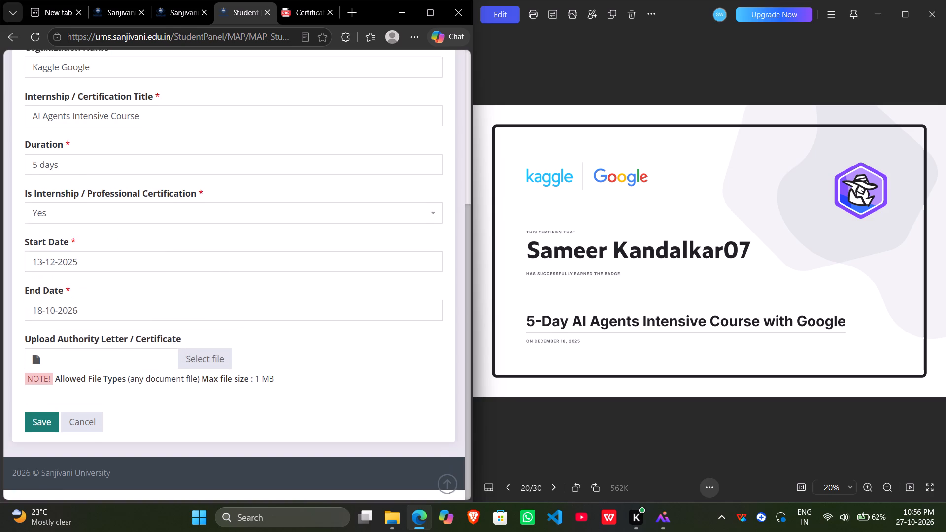
{"action": "scroll", "coordinate": [194, 322], "scroll_direction": "down", "scroll_amount": 2}
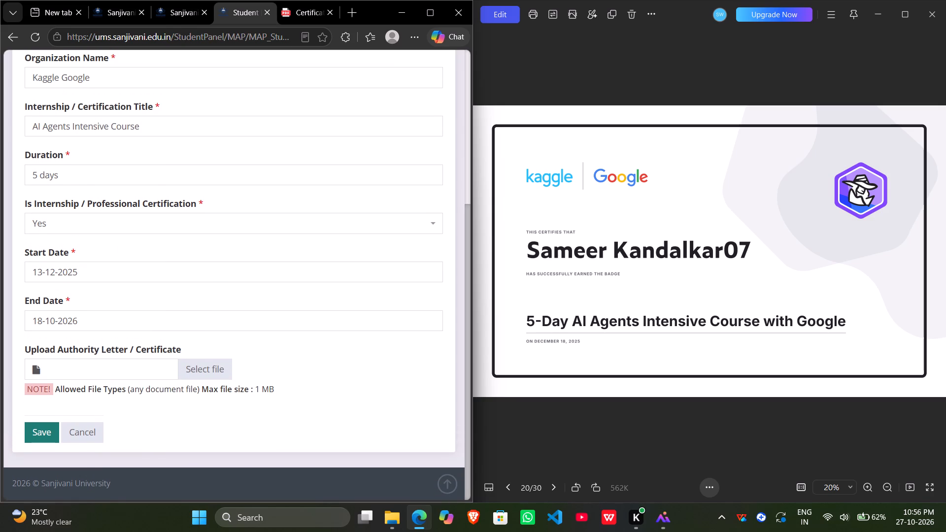
{"action": "left_click", "coordinate": [34, 370]}
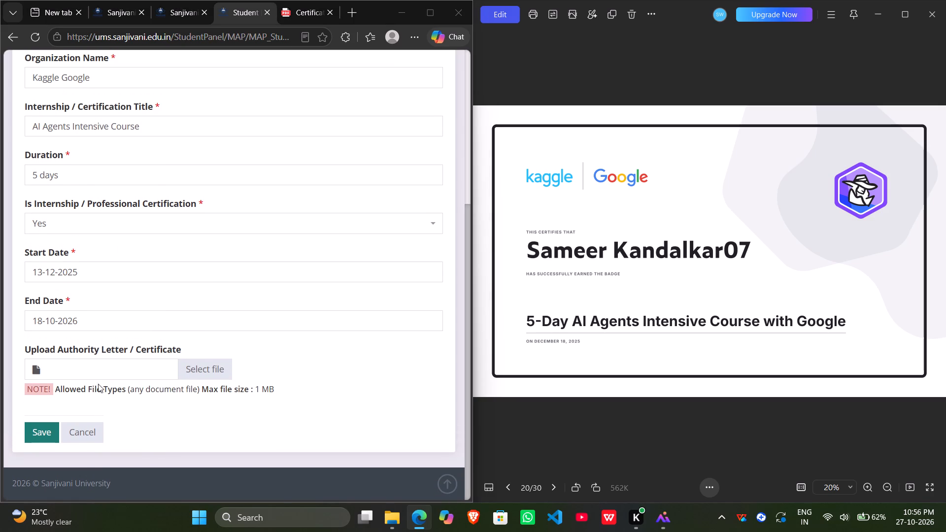
{"action": "scroll", "coordinate": [286, 166], "scroll_direction": "down", "scroll_amount": 8}
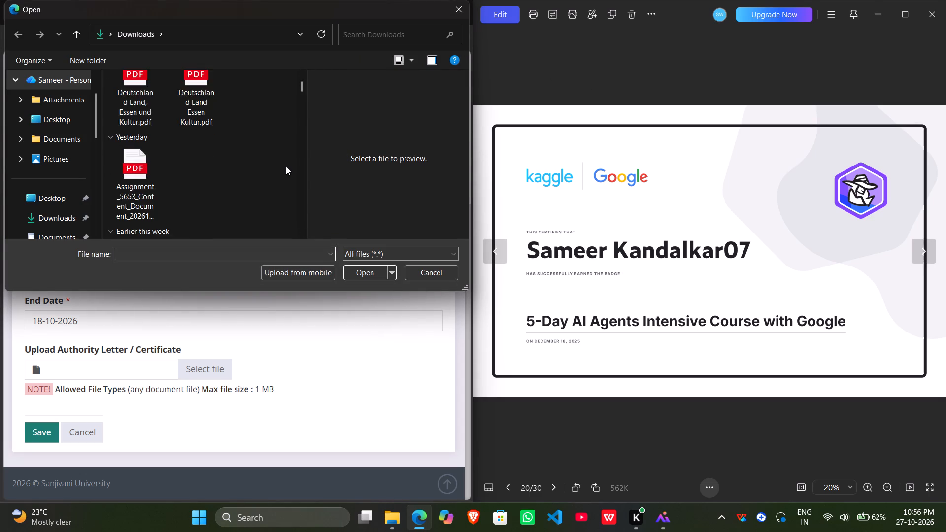
{"action": "scroll", "coordinate": [286, 166], "scroll_direction": "down", "scroll_amount": 12}
{"action": "left_click_drag", "start_coordinate": [301, 93], "coordinate": [299, 137]}
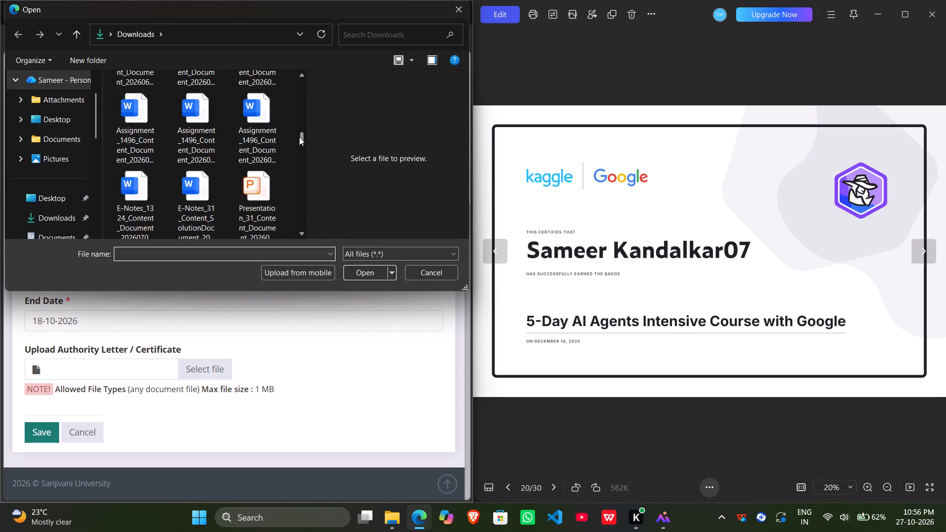
{"action": "left_click_drag", "start_coordinate": [299, 137], "coordinate": [299, 154]}
{"action": "scroll", "coordinate": [288, 147], "scroll_direction": "down", "scroll_amount": 2}
{"action": "scroll", "coordinate": [235, 156], "scroll_direction": "down", "scroll_amount": 2}
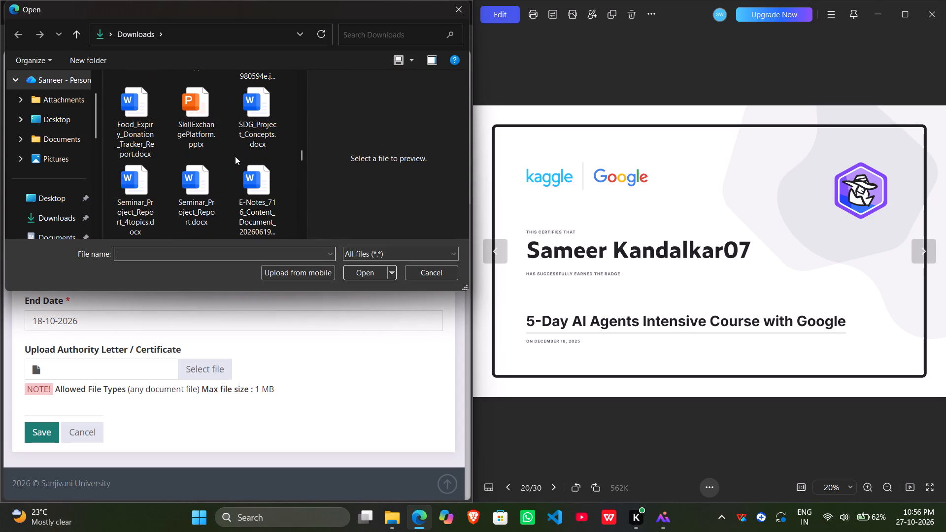
{"action": "scroll", "coordinate": [235, 156], "scroll_direction": "down", "scroll_amount": 8}
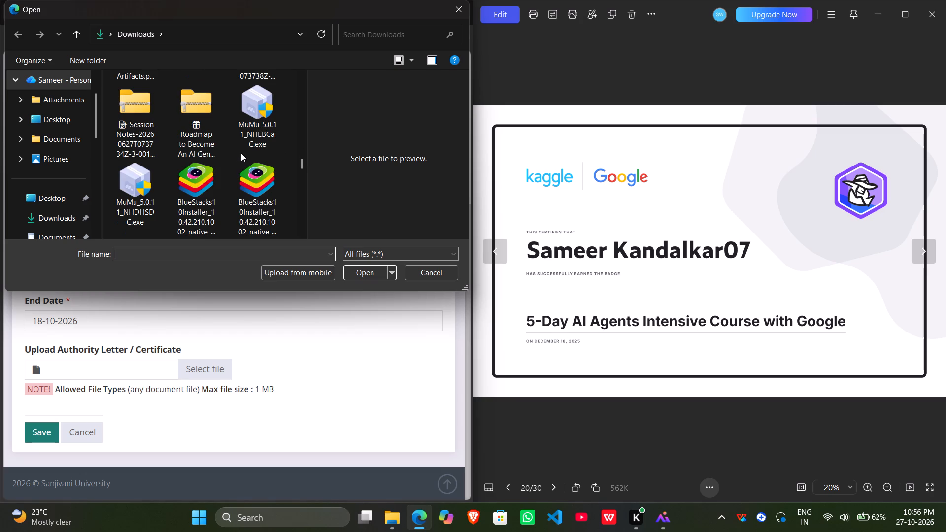
{"action": "scroll", "coordinate": [241, 153], "scroll_direction": "down", "scroll_amount": 9}
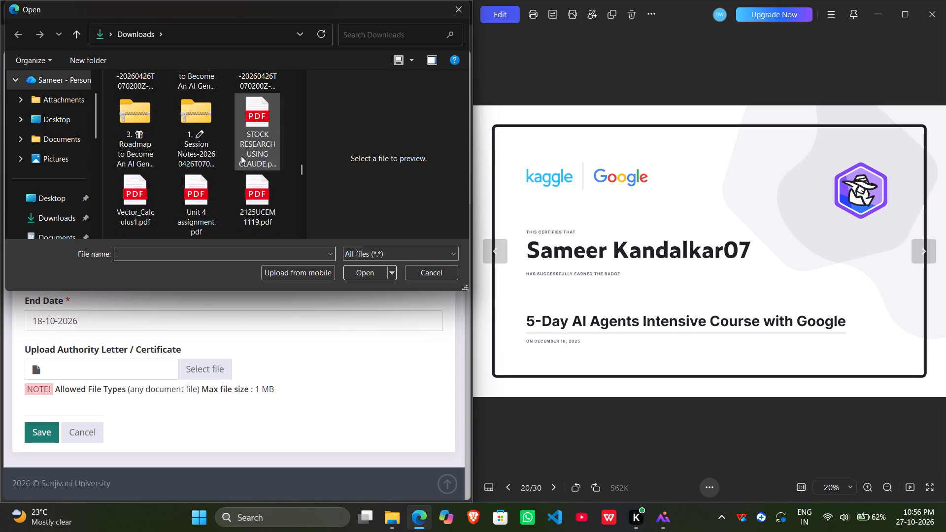
{"action": "scroll", "coordinate": [241, 156], "scroll_direction": "down", "scroll_amount": 6}
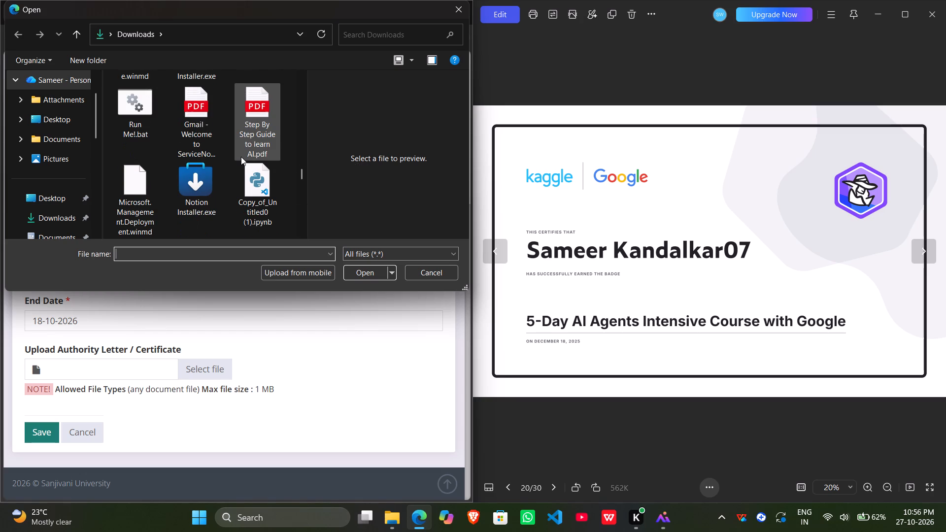
{"action": "scroll", "coordinate": [241, 157], "scroll_direction": "down", "scroll_amount": 4}
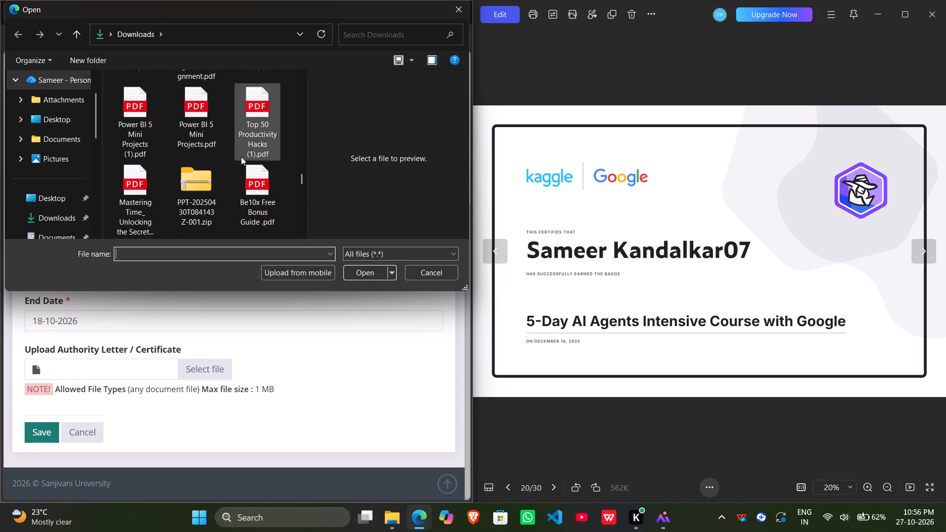
{"action": "scroll", "coordinate": [241, 157], "scroll_direction": "down", "scroll_amount": 3}
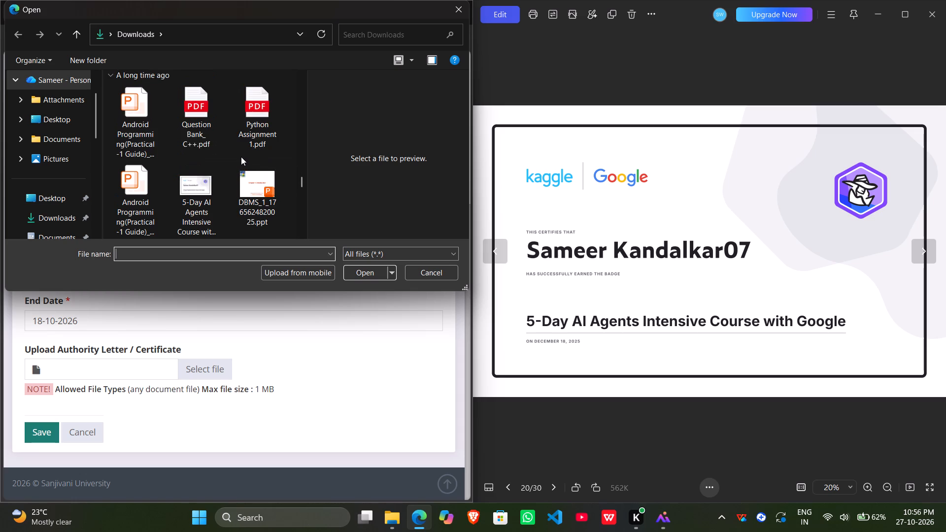
{"action": "scroll", "coordinate": [241, 157], "scroll_direction": "down", "scroll_amount": 1}
{"action": "left_click", "coordinate": [198, 118]}
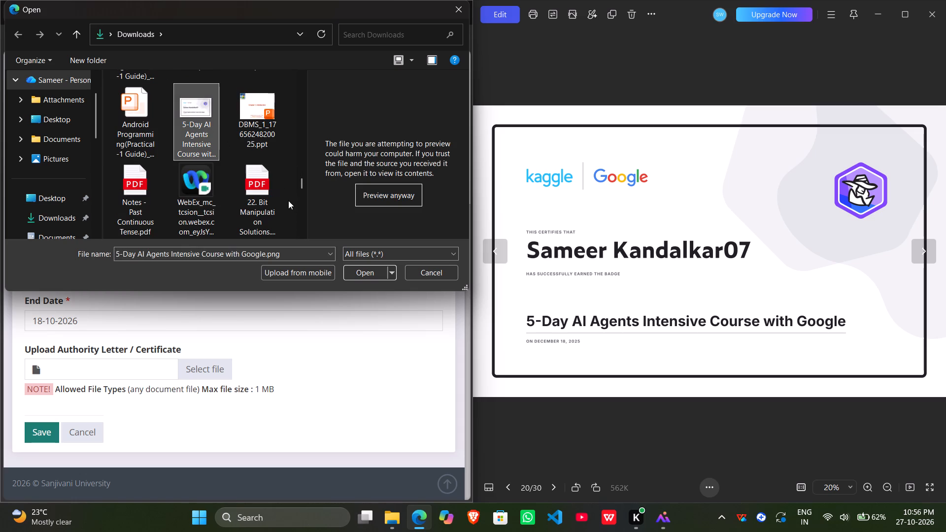
{"action": "left_click", "coordinate": [368, 275]}
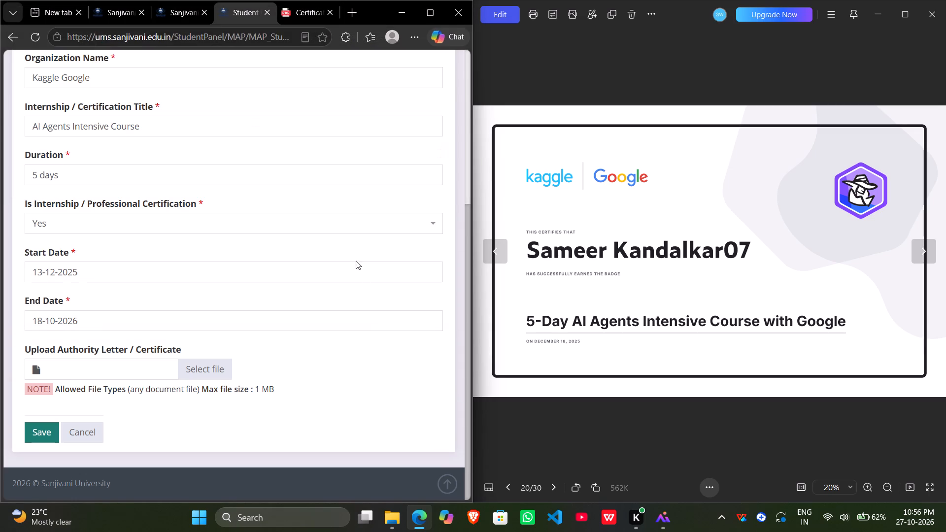
Look over the completed certification form and save the activity.
{"action": "scroll", "coordinate": [114, 278], "scroll_direction": "up", "scroll_amount": 6}
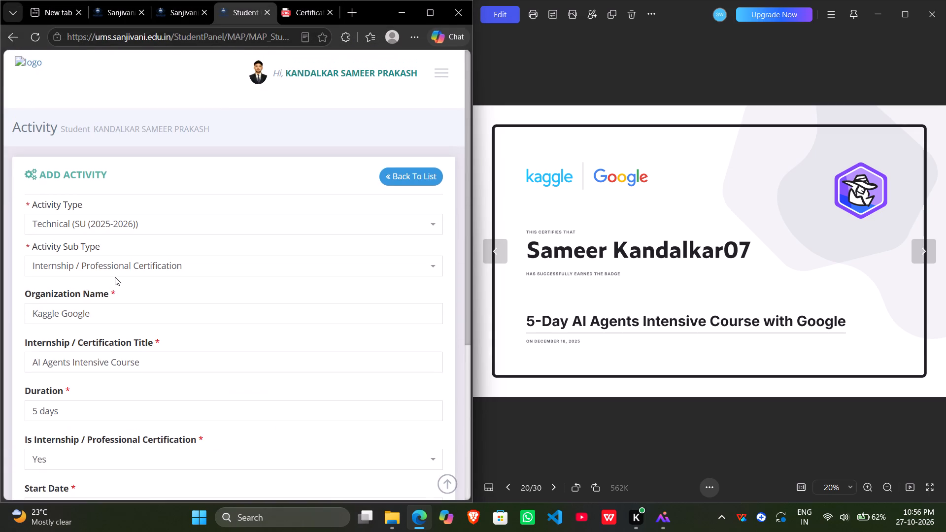
{"action": "scroll", "coordinate": [115, 277], "scroll_direction": "down", "scroll_amount": 7}
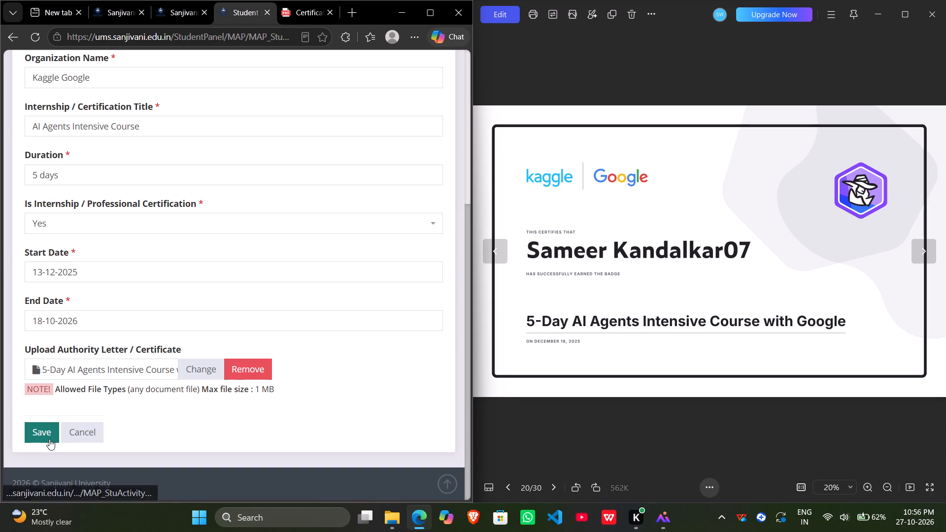
{"action": "left_click", "coordinate": [47, 439]}
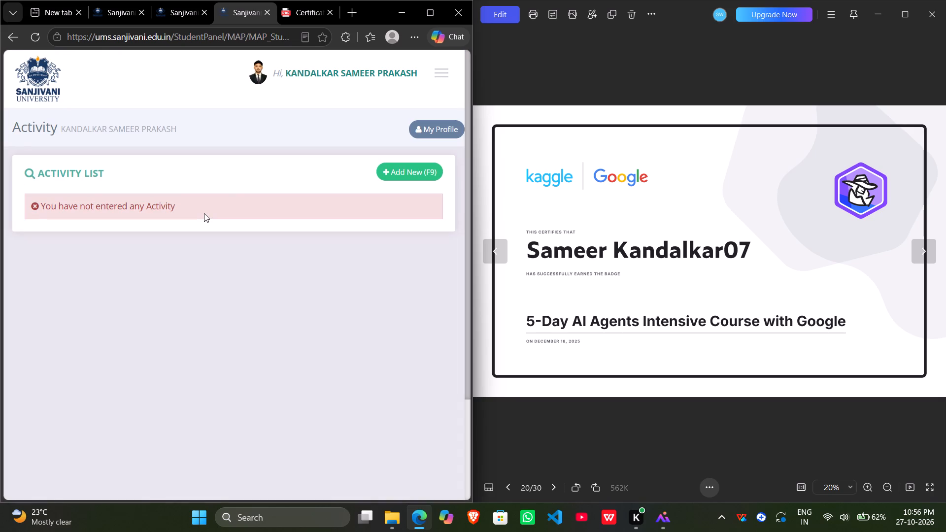
Maximize the browser window and open the SU (2025-2026) activity list from the MAP Activity form list.
{"action": "left_click", "coordinate": [431, 13]}
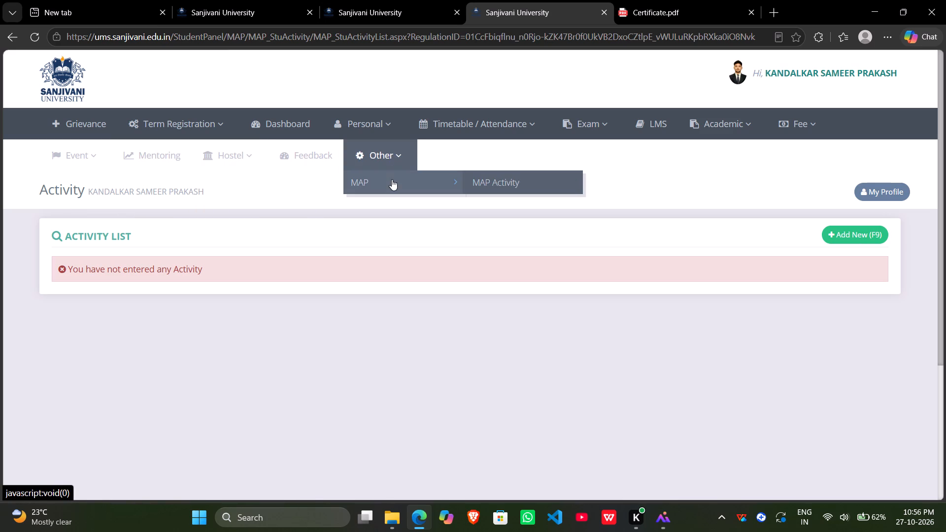
{"action": "left_click", "coordinate": [392, 179]}
{"action": "left_click", "coordinate": [503, 180]}
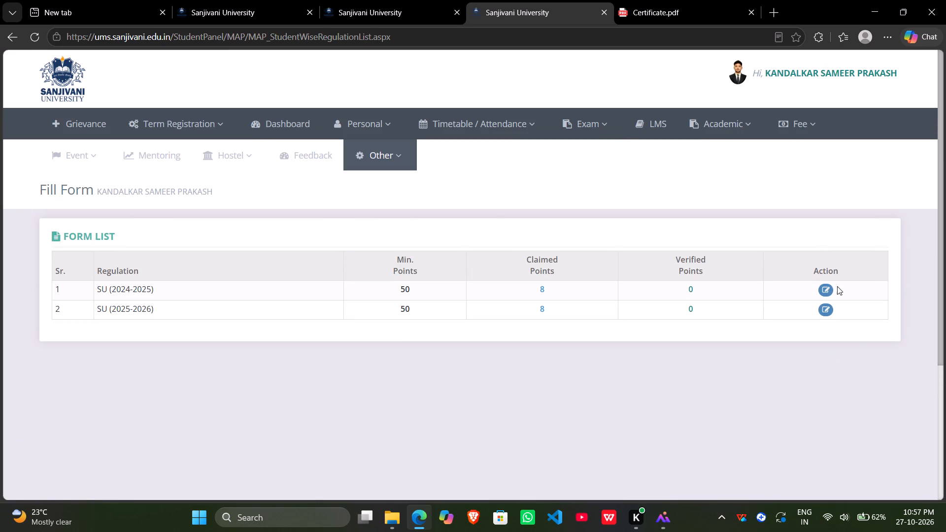
{"action": "left_click", "coordinate": [828, 292]}
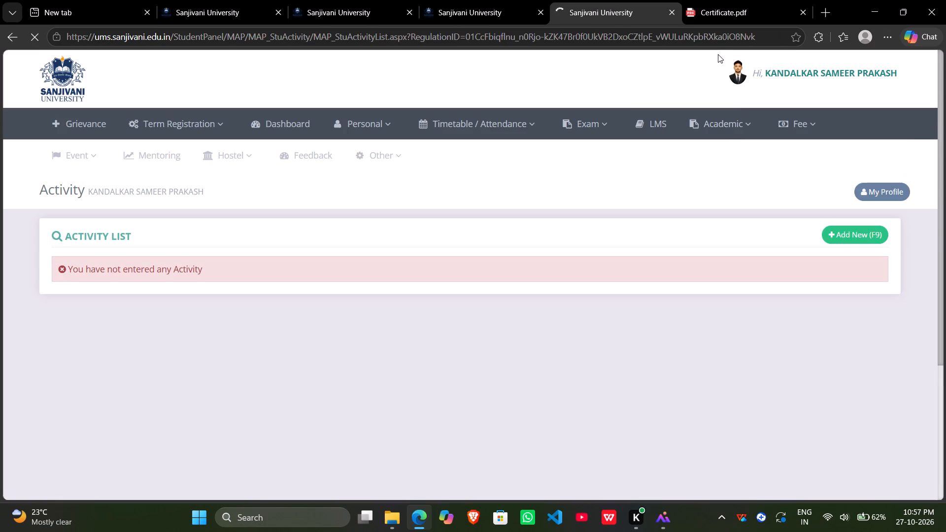
{"action": "left_click", "coordinate": [670, 14]}
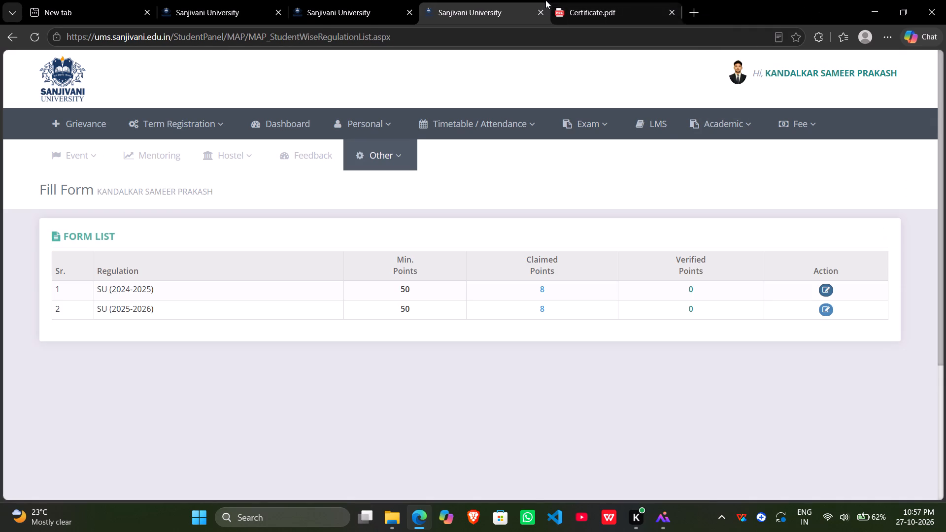
{"action": "left_click", "coordinate": [825, 306]}
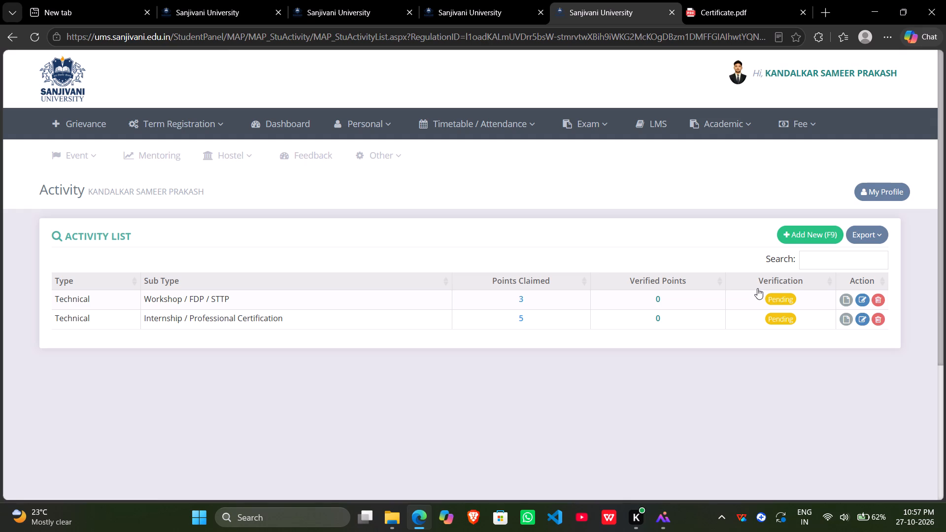
Start a new activity entry in the SU (2025-2026) activity list.
{"action": "left_click", "coordinate": [798, 233]}
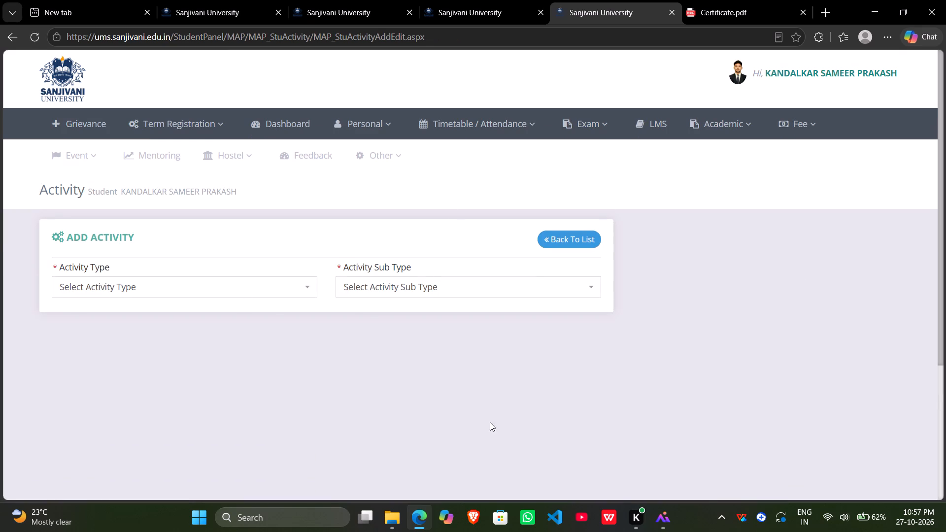
Switch to File Explorer's Downloads folder and close the open 5-Day AI Agents certificate image.
{"action": "left_click", "coordinate": [392, 516]}
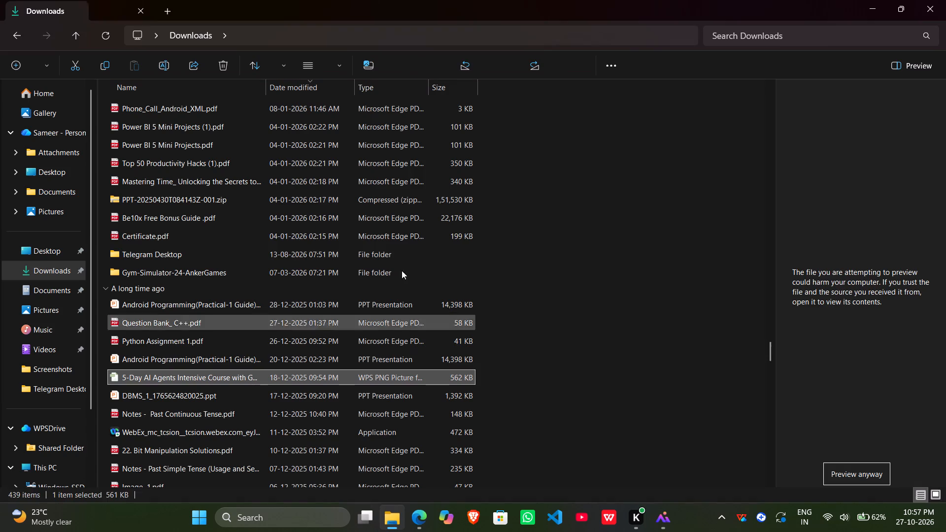
{"action": "scroll", "coordinate": [401, 234], "scroll_direction": "down", "scroll_amount": 7}
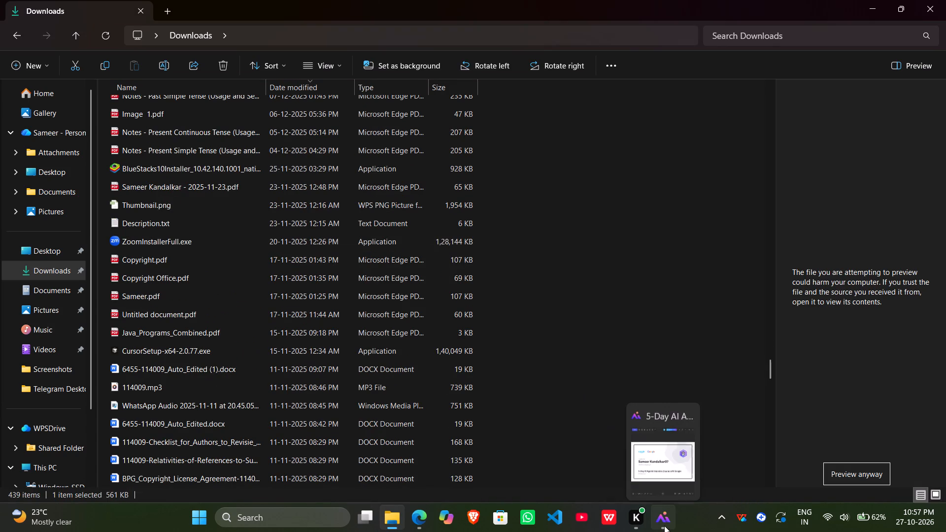
{"action": "left_click", "coordinate": [688, 410]}
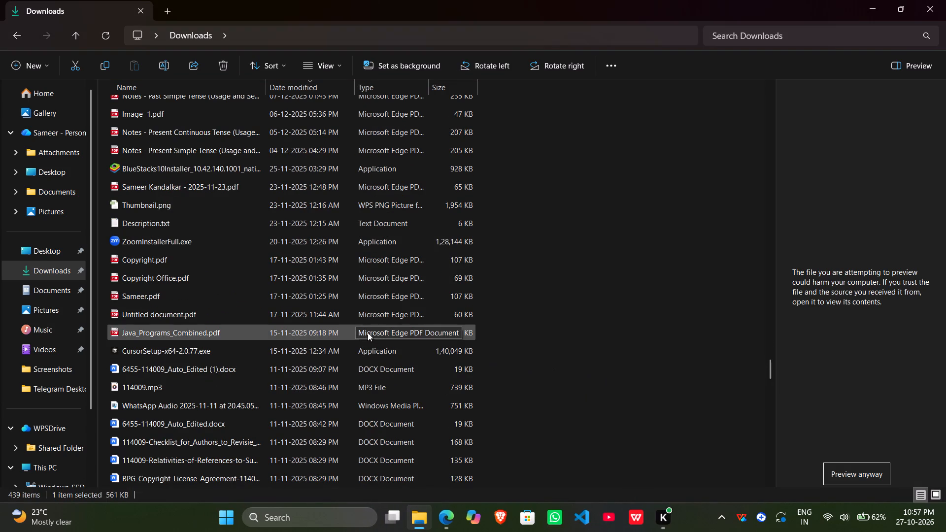
Look through the older Downloads files, from November 2025 back to the oldest entries and folders, for another activity certificate.
{"action": "scroll", "coordinate": [364, 325], "scroll_direction": "down", "scroll_amount": 15}
{"action": "scroll", "coordinate": [368, 275], "scroll_direction": "down", "scroll_amount": 8}
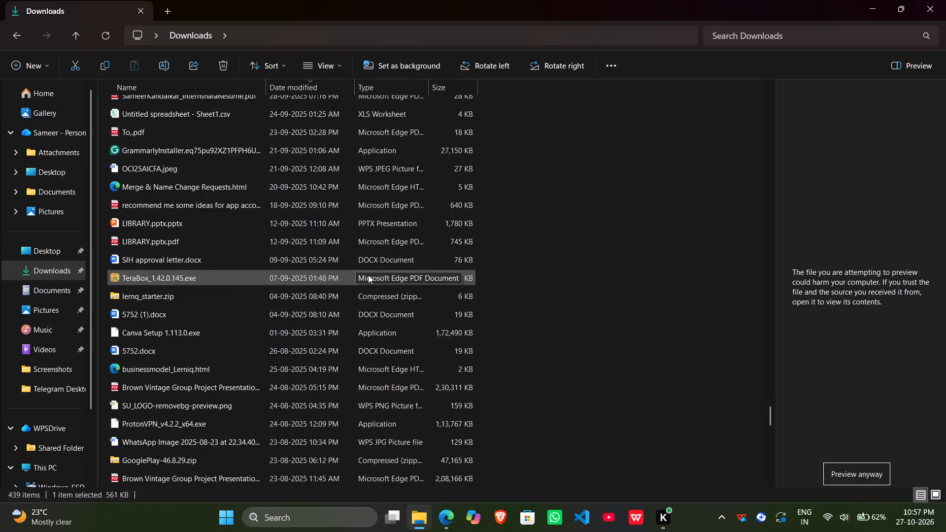
{"action": "scroll", "coordinate": [285, 166], "scroll_direction": "down", "scroll_amount": 7}
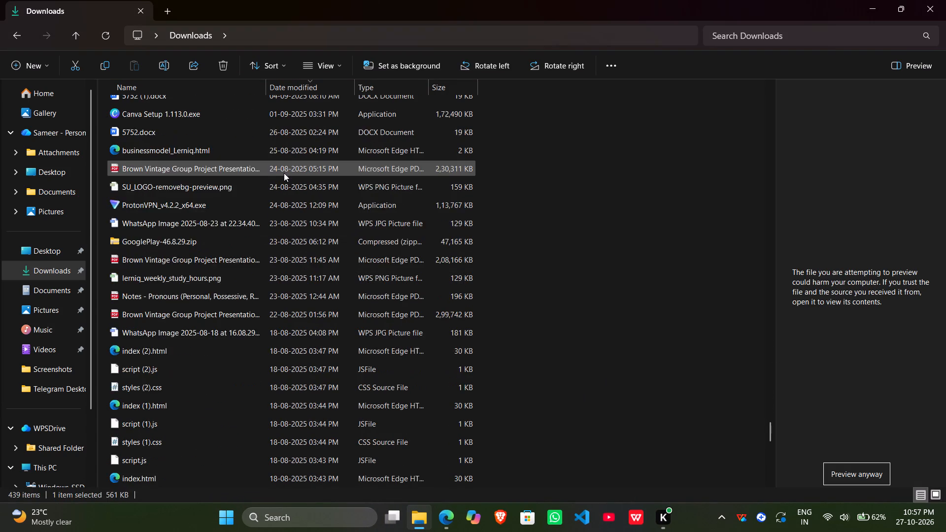
{"action": "scroll", "coordinate": [291, 332], "scroll_direction": "down", "scroll_amount": 4}
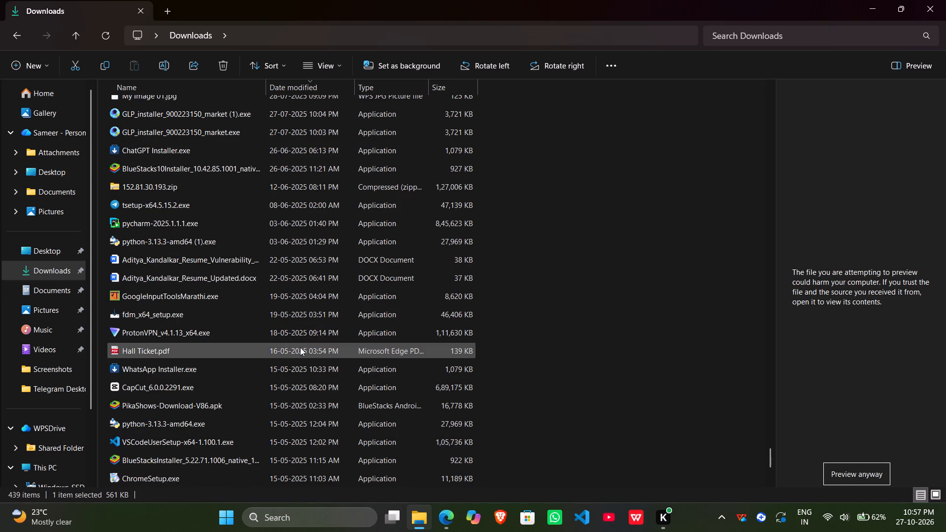
{"action": "scroll", "coordinate": [300, 347], "scroll_direction": "down", "scroll_amount": 12}
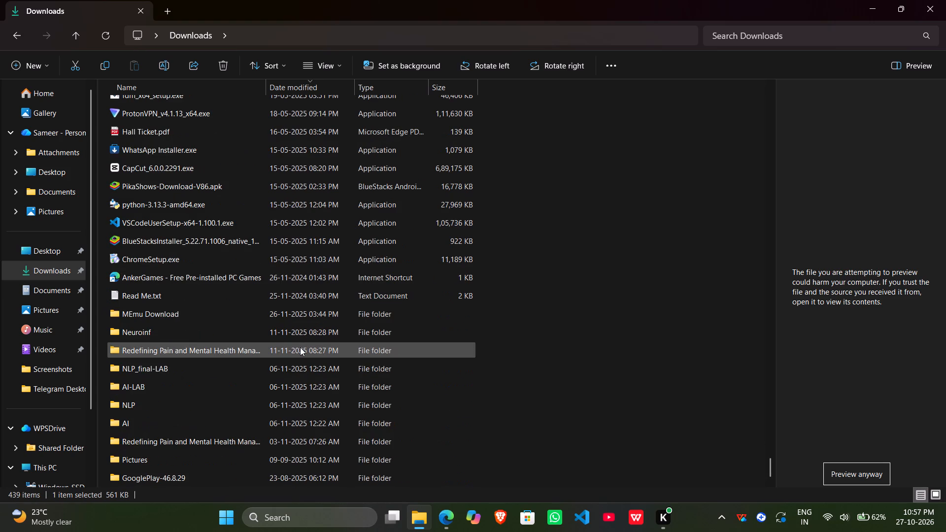
{"action": "scroll", "coordinate": [292, 316], "scroll_direction": "down", "scroll_amount": 5}
Recheck the 2025 Downloads files from oldest to newest, up to December 2025, for a usable certificate.
{"action": "scroll", "coordinate": [292, 316], "scroll_direction": "up", "scroll_amount": 4}
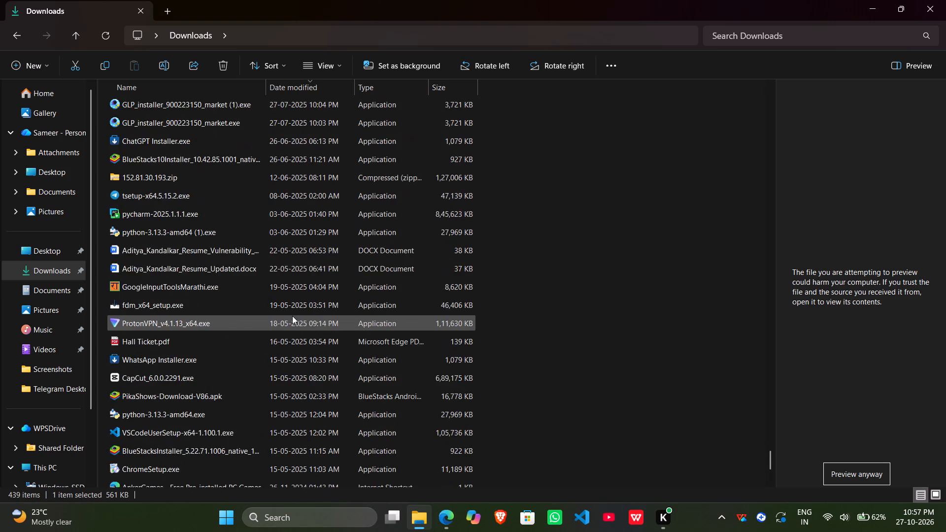
{"action": "scroll", "coordinate": [292, 316], "scroll_direction": "up", "scroll_amount": 8}
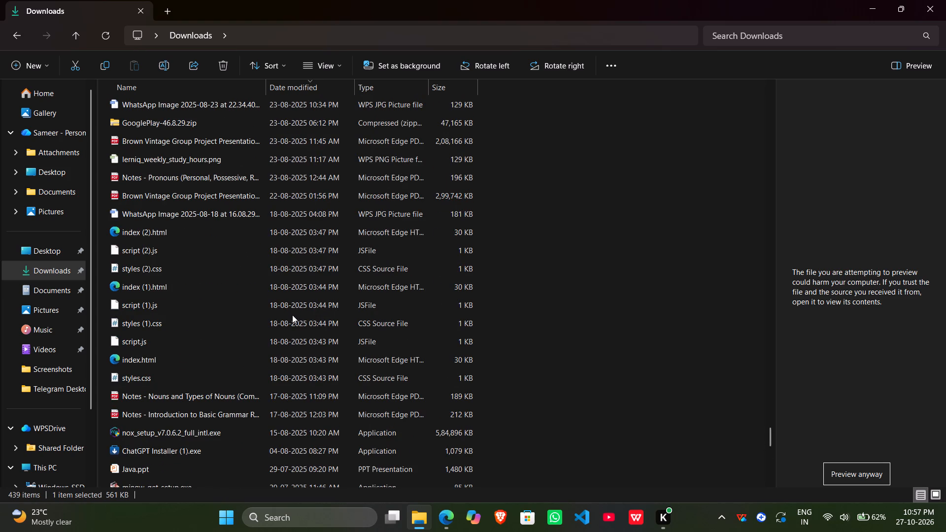
{"action": "scroll", "coordinate": [292, 315], "scroll_direction": "up", "scroll_amount": 3}
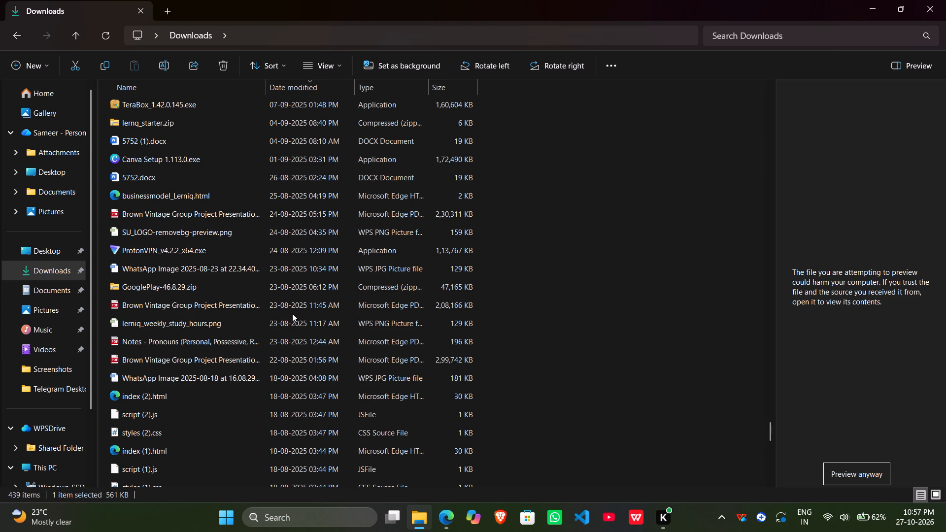
{"action": "scroll", "coordinate": [292, 313], "scroll_direction": "up", "scroll_amount": 2}
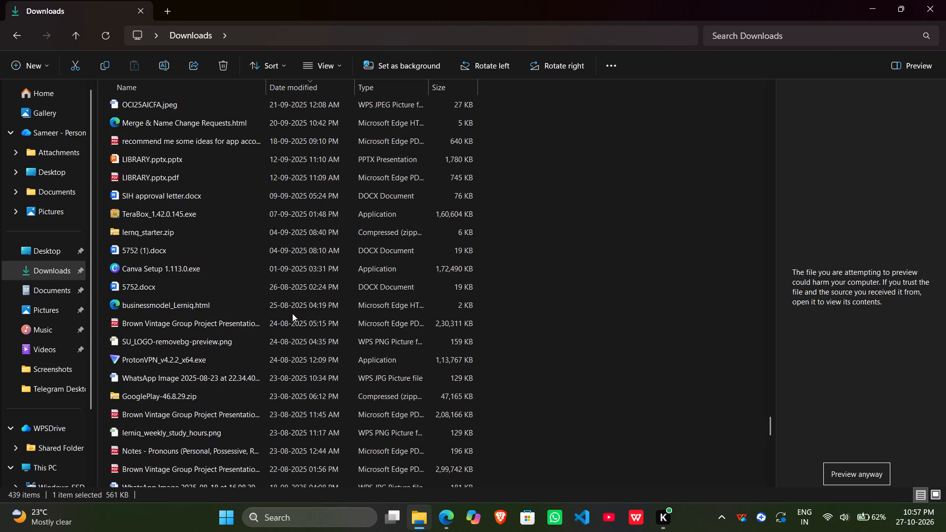
{"action": "scroll", "coordinate": [292, 313], "scroll_direction": "up", "scroll_amount": 2}
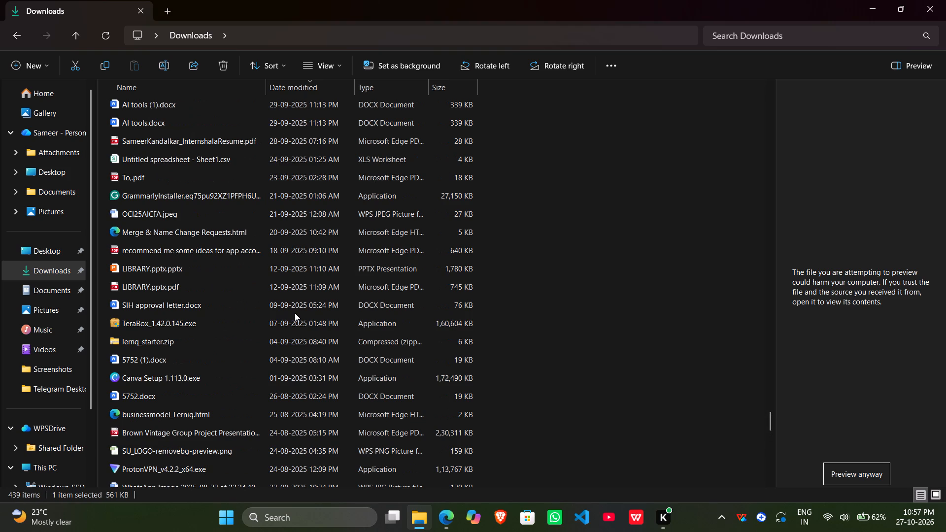
{"action": "scroll", "coordinate": [295, 313], "scroll_direction": "up", "scroll_amount": 1}
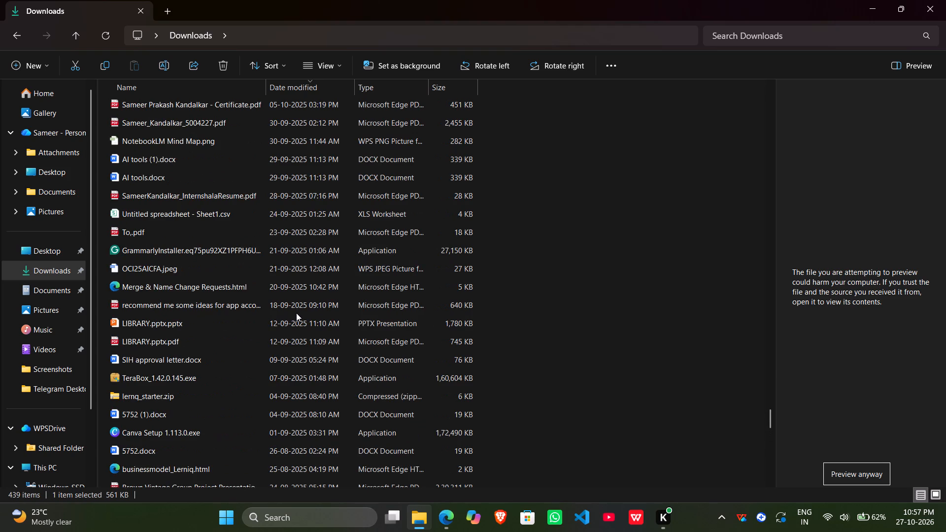
{"action": "scroll", "coordinate": [296, 313], "scroll_direction": "up", "scroll_amount": 1}
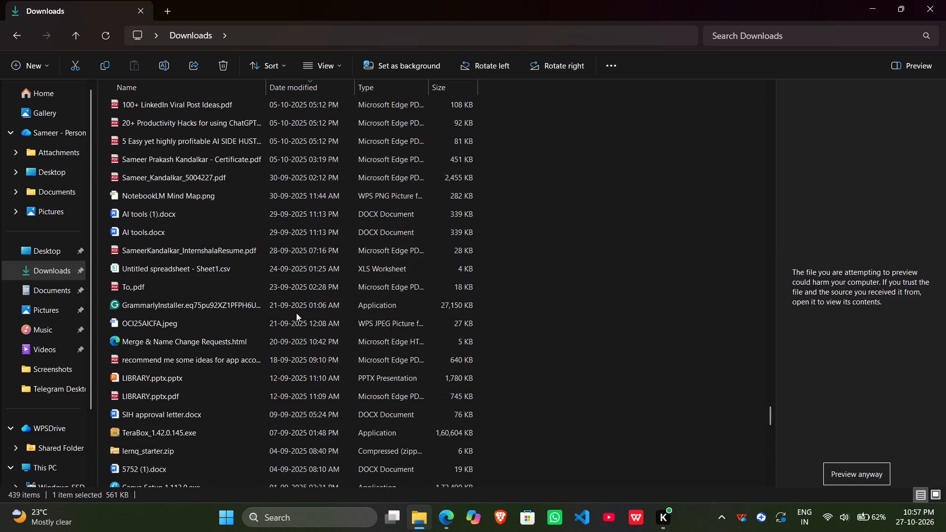
{"action": "scroll", "coordinate": [296, 313], "scroll_direction": "up", "scroll_amount": 2}
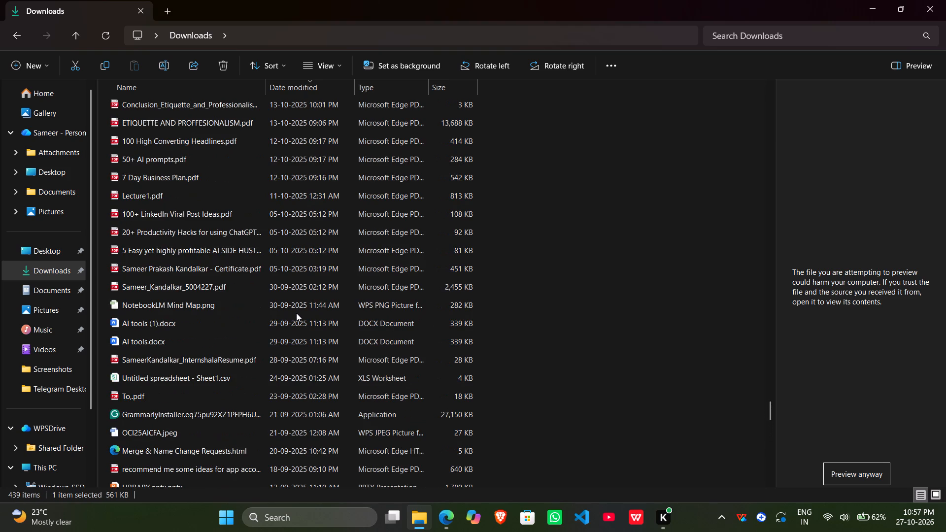
{"action": "scroll", "coordinate": [296, 313], "scroll_direction": "up", "scroll_amount": 3}
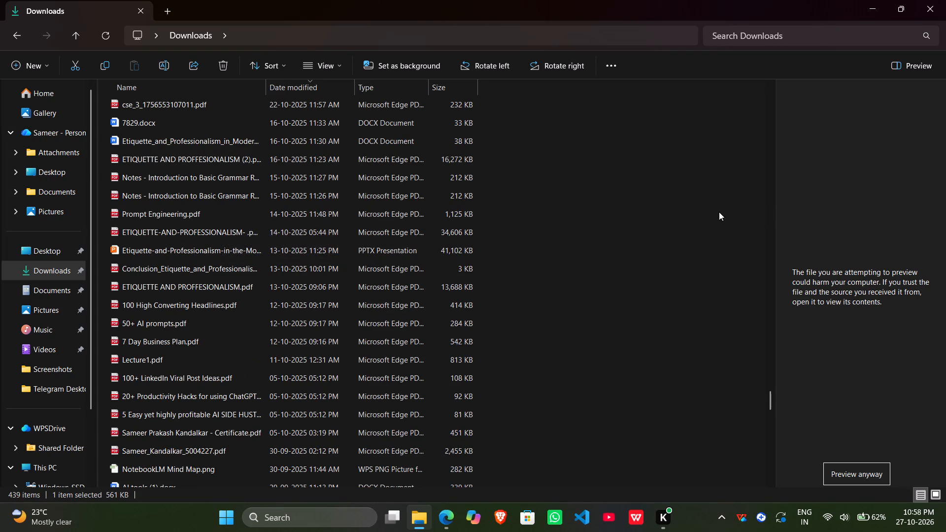
{"action": "scroll", "coordinate": [443, 237], "scroll_direction": "up", "scroll_amount": 4}
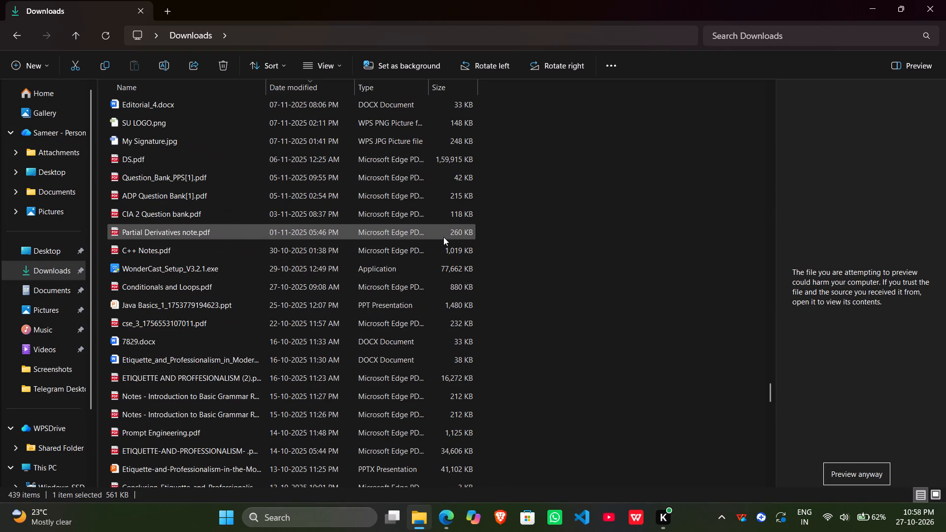
{"action": "scroll", "coordinate": [443, 237], "scroll_direction": "up", "scroll_amount": 2}
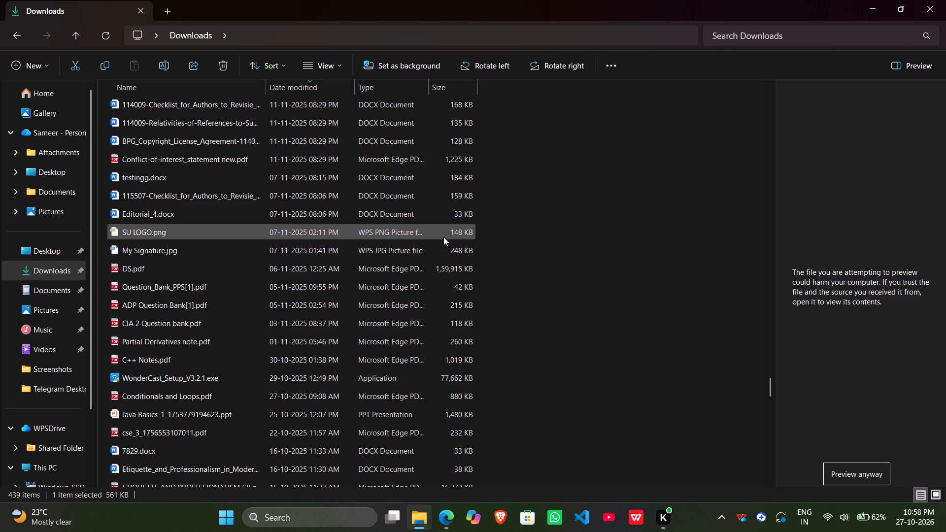
{"action": "scroll", "coordinate": [443, 237], "scroll_direction": "up", "scroll_amount": 4}
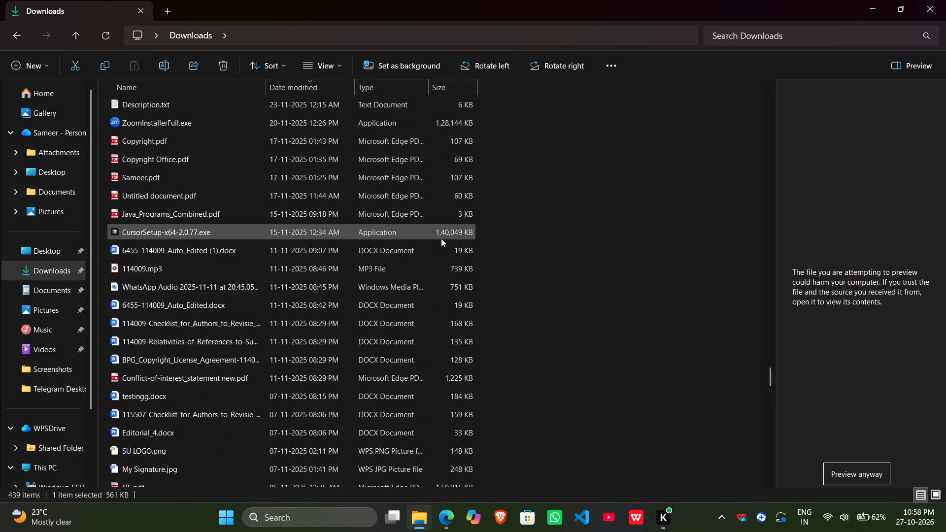
{"action": "scroll", "coordinate": [461, 236], "scroll_direction": "up", "scroll_amount": 1}
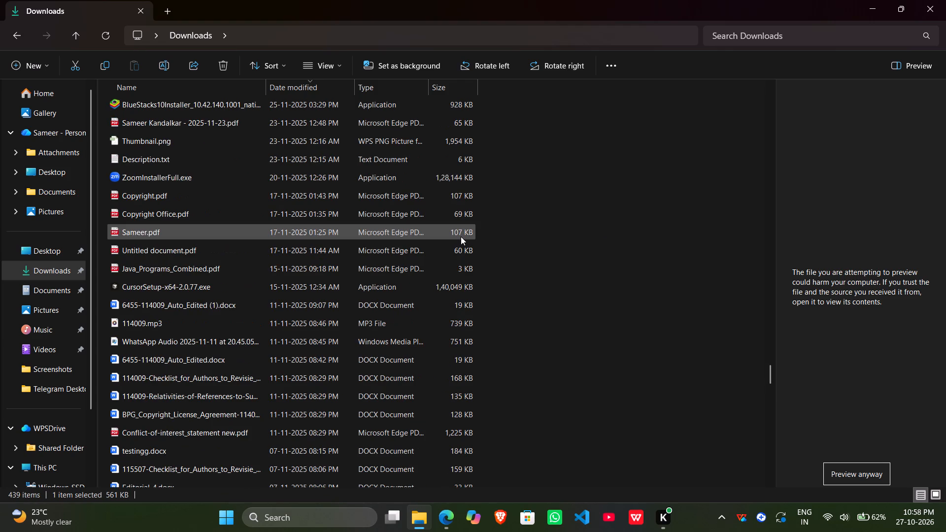
{"action": "scroll", "coordinate": [461, 237], "scroll_direction": "up", "scroll_amount": 4}
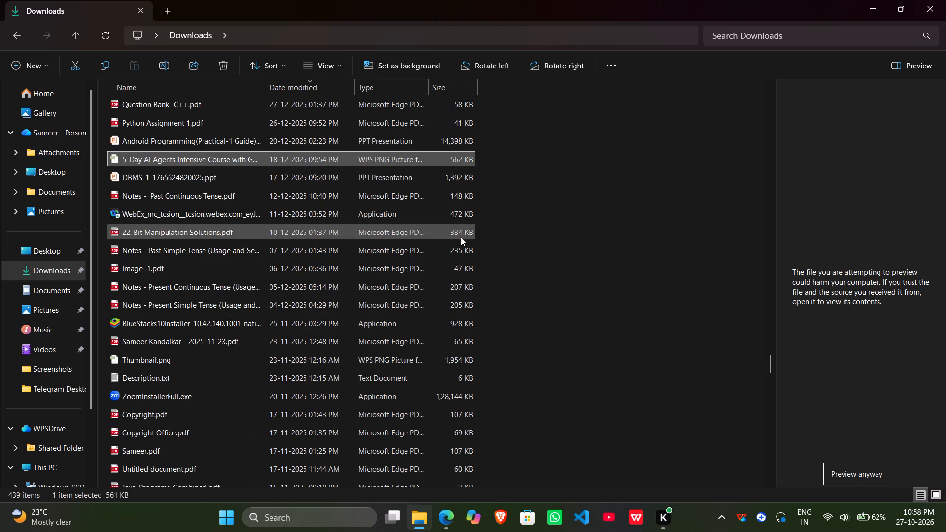
Examine the 2026 Downloads files, from January through late June, for a certificate to use in the new activity.
{"action": "scroll", "coordinate": [461, 237], "scroll_direction": "up", "scroll_amount": 3}
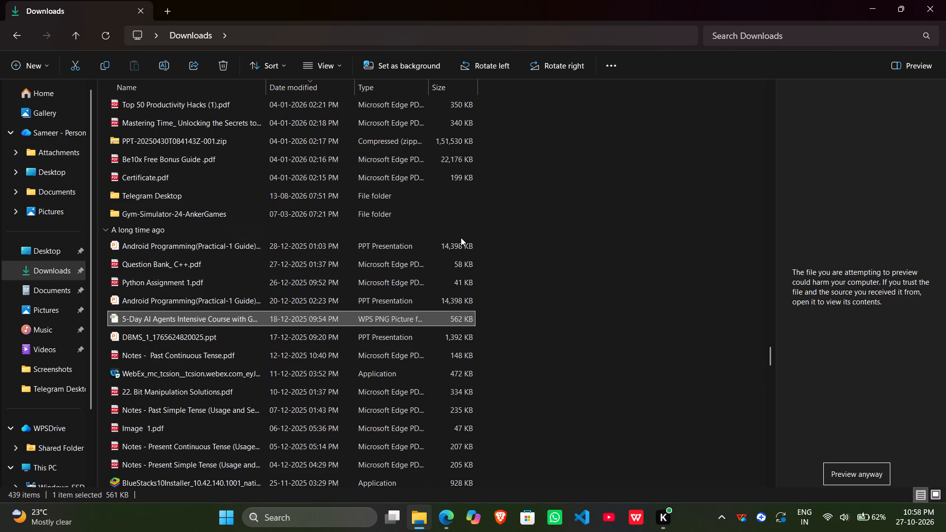
{"action": "scroll", "coordinate": [461, 237], "scroll_direction": "up", "scroll_amount": 5}
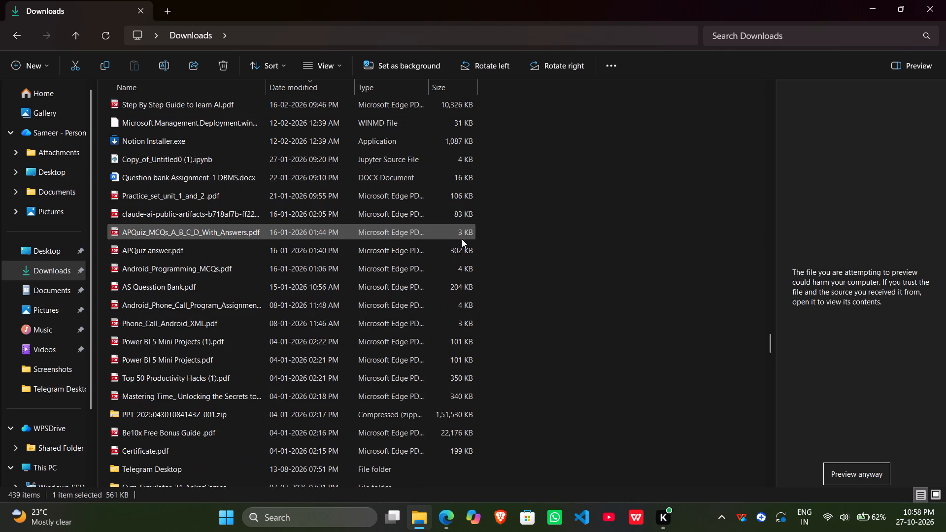
{"action": "scroll", "coordinate": [464, 244], "scroll_direction": "up", "scroll_amount": 2}
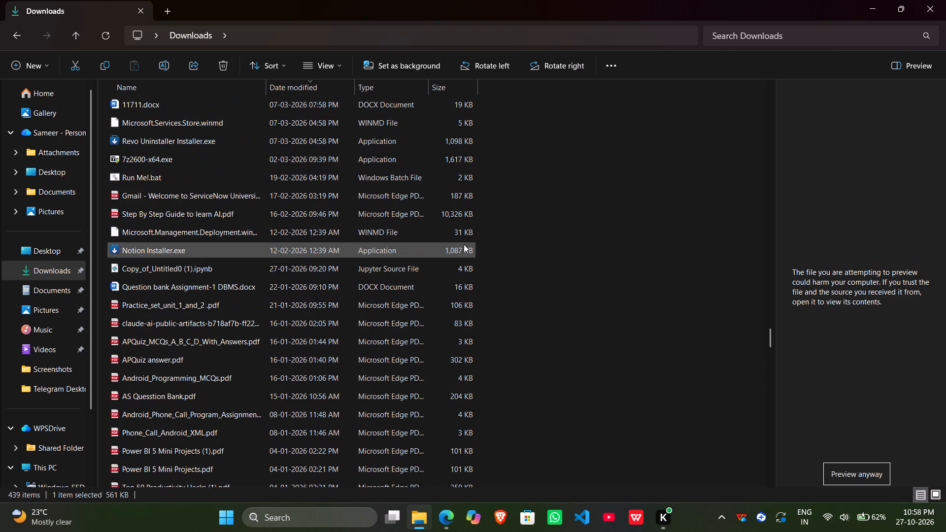
{"action": "scroll", "coordinate": [464, 244], "scroll_direction": "up", "scroll_amount": 4}
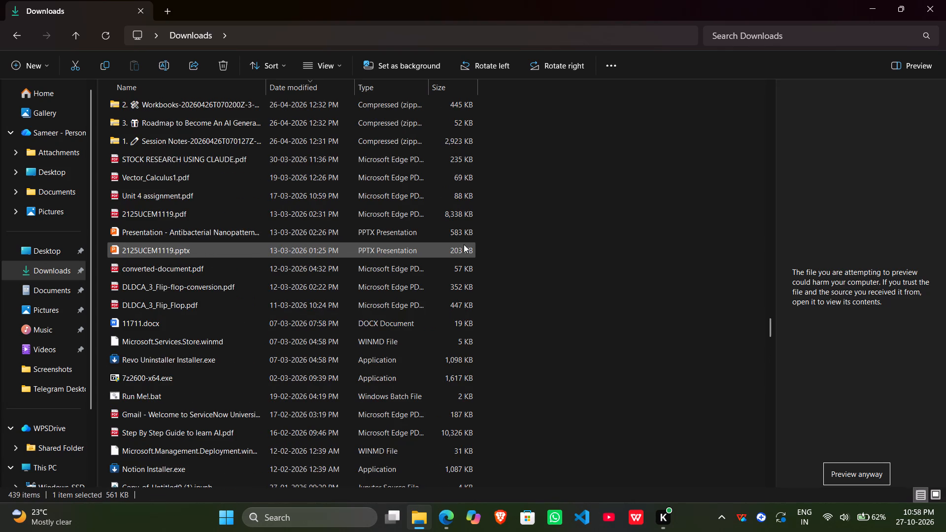
{"action": "scroll", "coordinate": [464, 244], "scroll_direction": "up", "scroll_amount": 5}
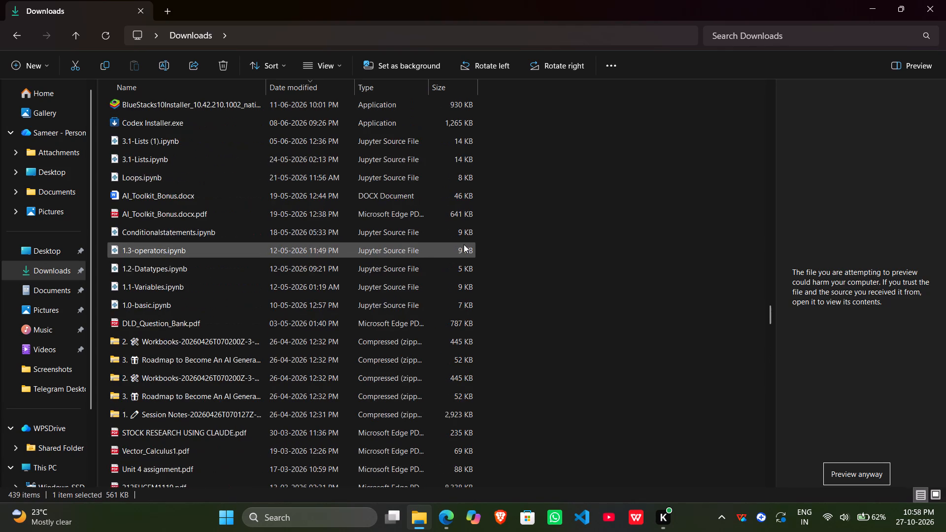
{"action": "scroll", "coordinate": [464, 244], "scroll_direction": "up", "scroll_amount": 8}
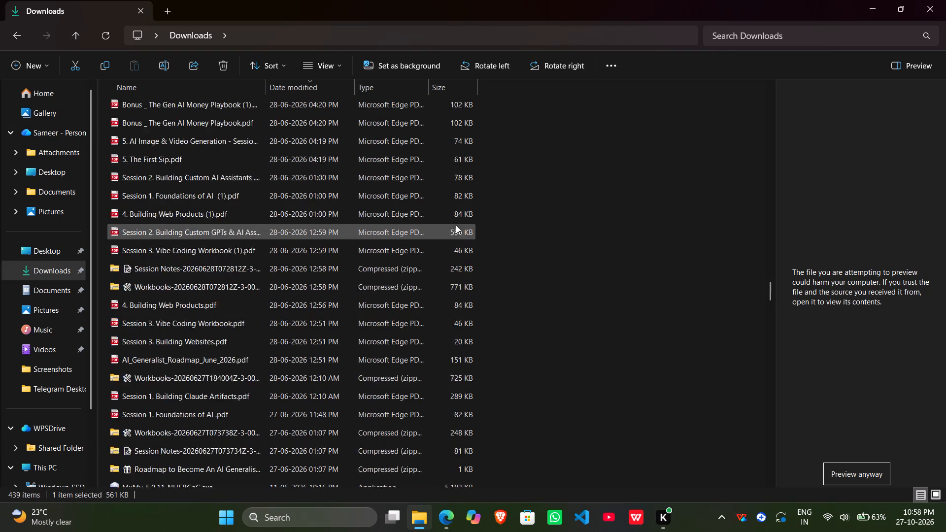
{"action": "scroll", "coordinate": [456, 225], "scroll_direction": "up", "scroll_amount": 1}
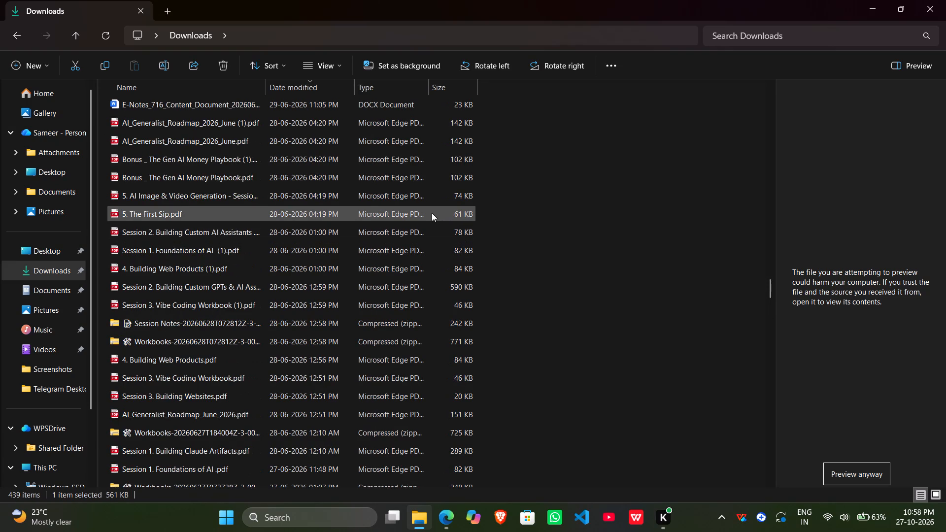